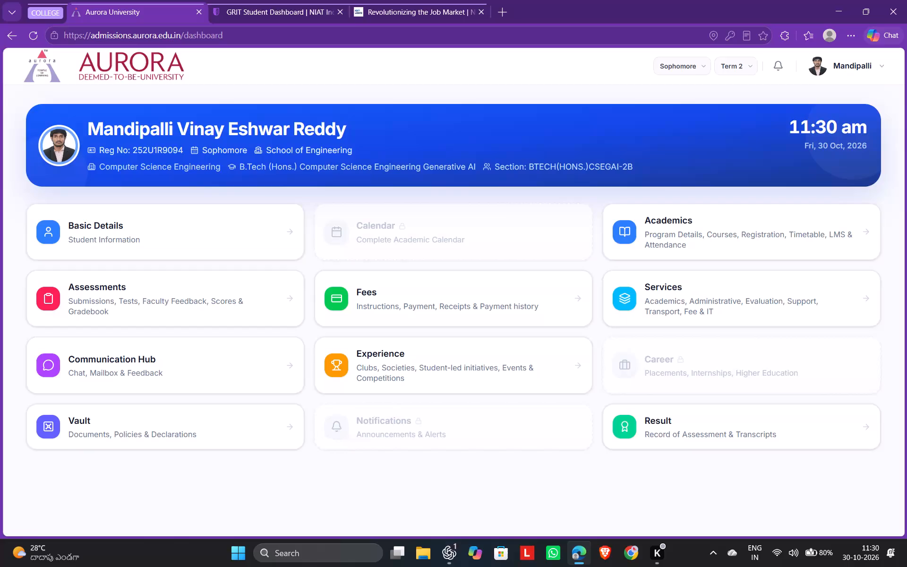
Switch to the Session 2 data-reading course slides and skim ahead to slide 27, the question comparing df['Marks'] and df[['Marks']].
left_click(389, 0)
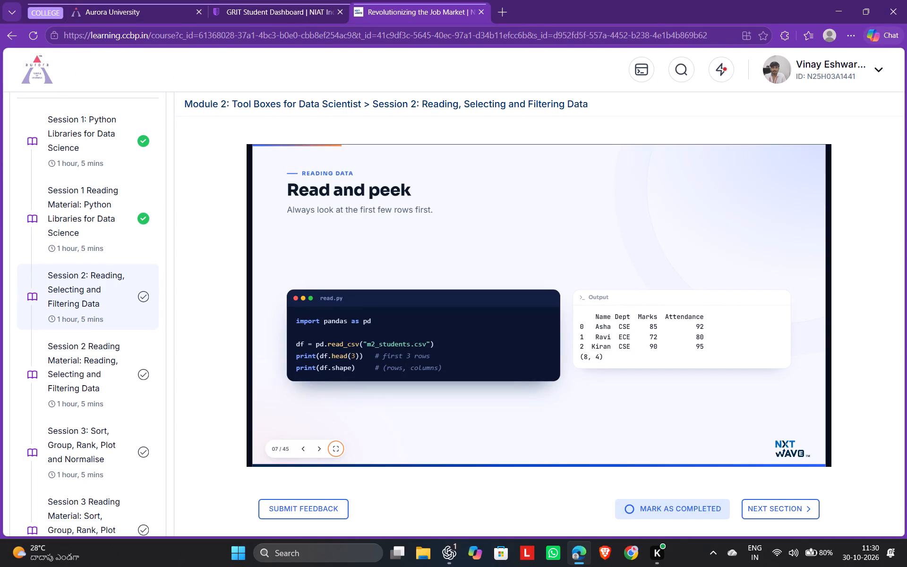
key("Right")
key("Right")
key("Right")
key("Right")
key("Right")
key("Right")
key("Right")
key("Right")
key("Right")
key("Right")
key("Right")
key("Right")
key("Right")
key("Right")
key("Right")
key("Right")
key("Right")
key("Right")
key("Right")
key("Right")
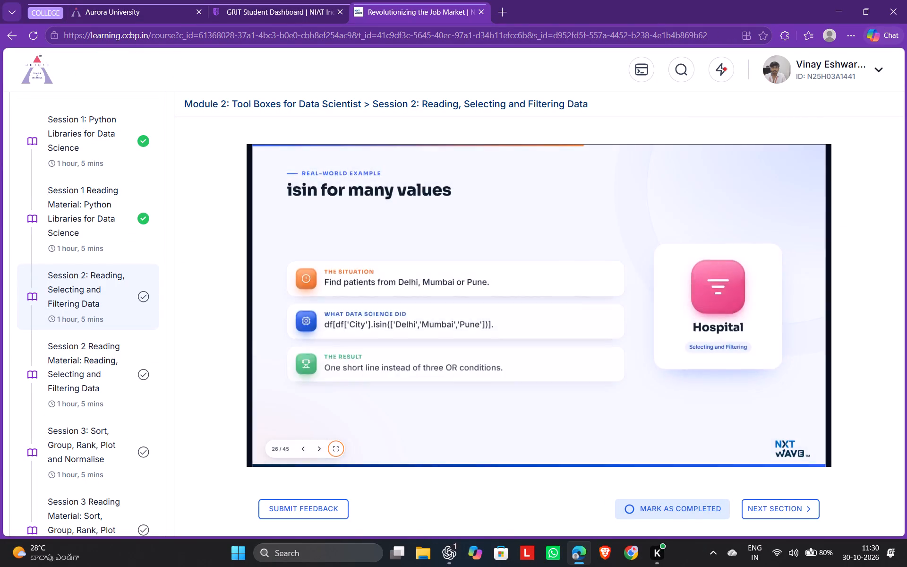
key("Right")
key("Right")
key("Left")
key("Left")
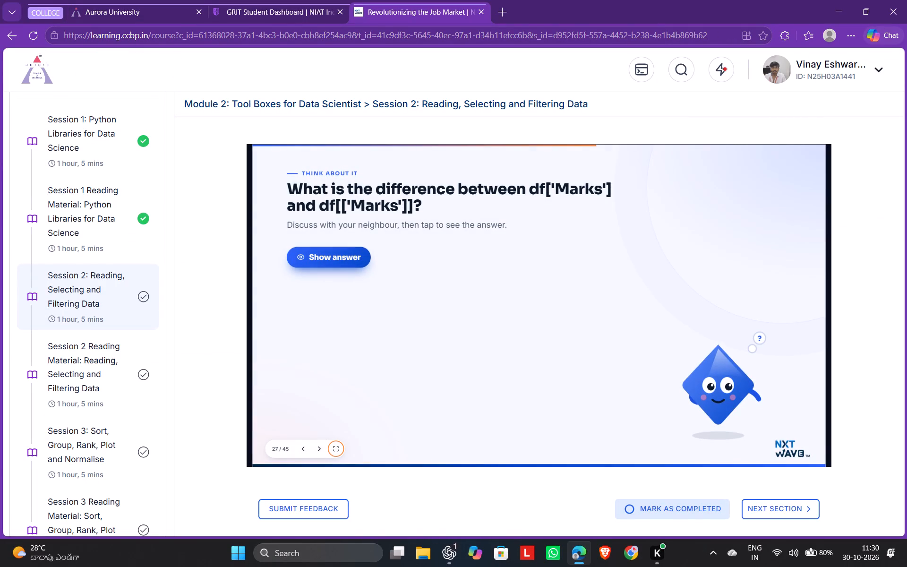
Reveal and read the answers to the bracket and '&' versus 'and' questions, and continue to the Selecting and Filtering recap.
left_click(324, 260)
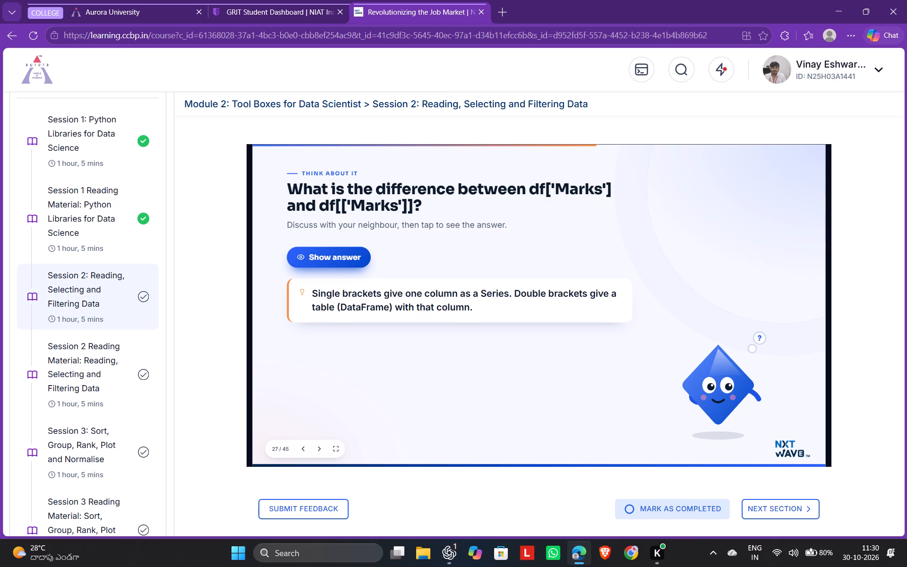
left_click(319, 447)
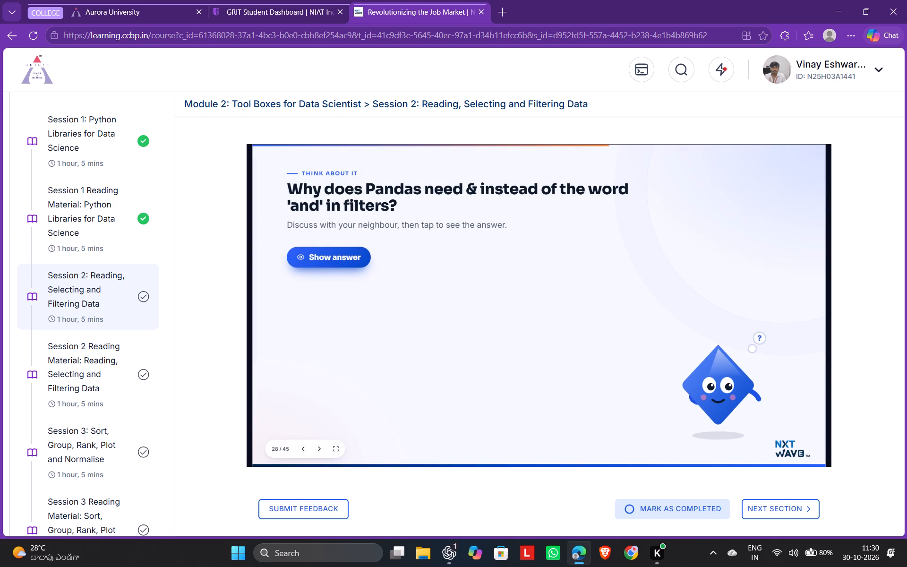
left_click(351, 260)
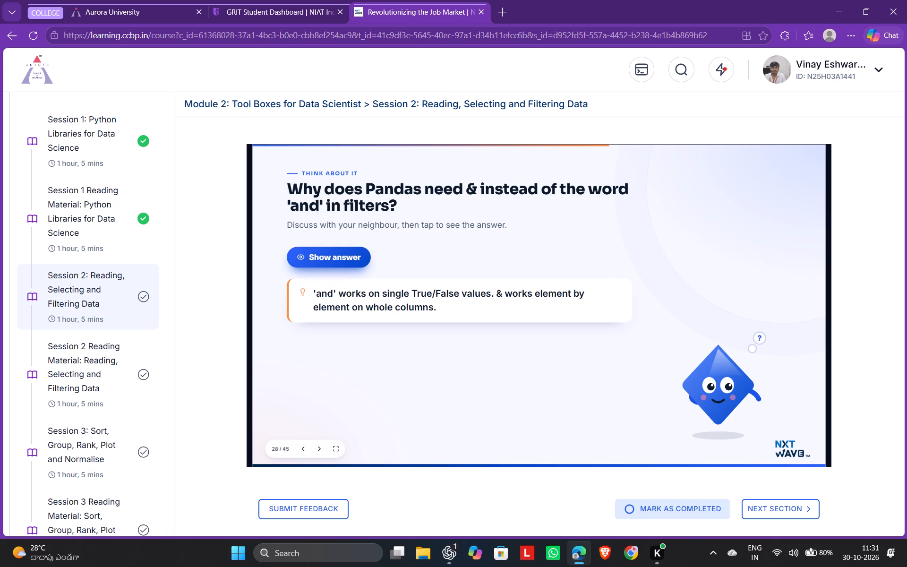
key("Right")
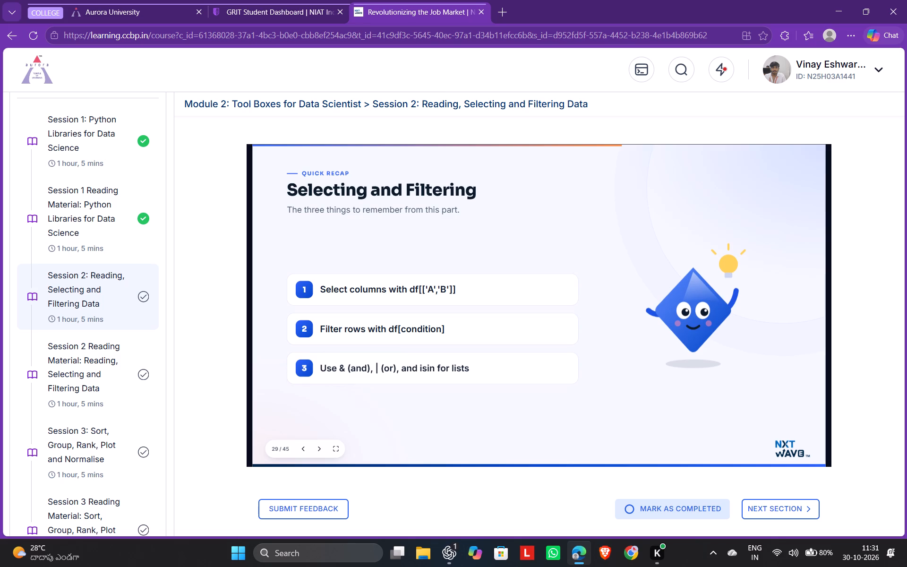
Answer the CSE OR ECE checkpoint with df[df.Dept.isin(['CSE','ECE'])] and advance to slide 32, Everyday changes.
key("Right")
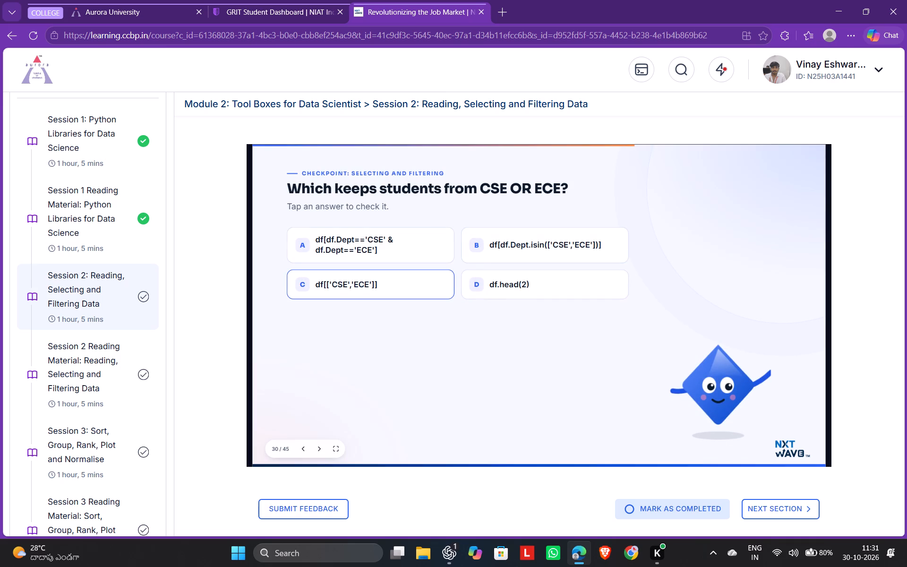
left_click(492, 251)
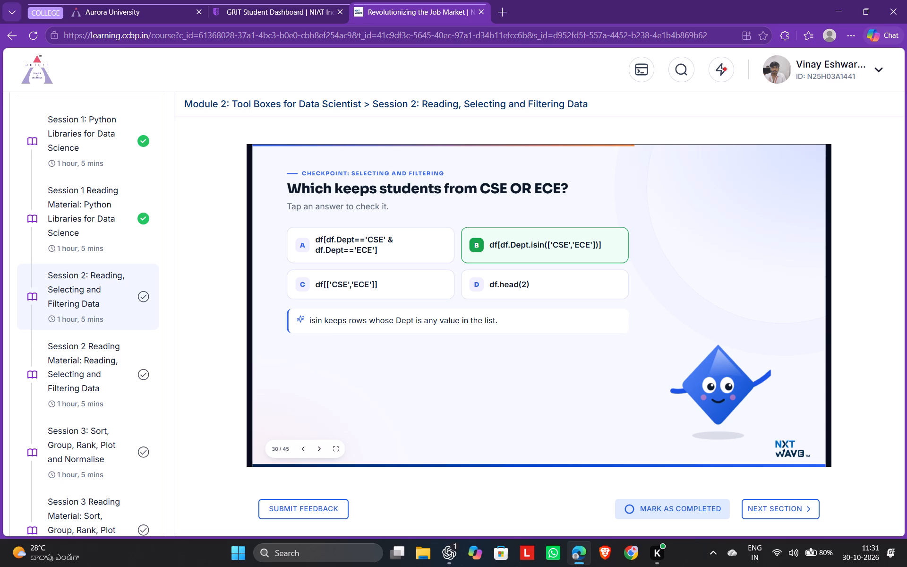
key("Right")
key("Right")
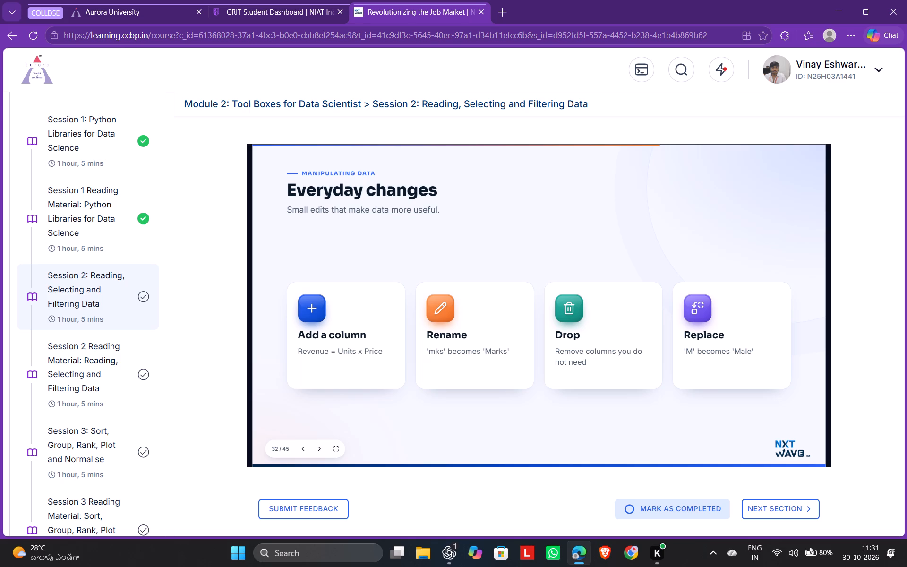
In File Explorer, open the C++ OPEN END LAB Word document from the TERM 1 folder in Documents.
left_click(422, 552)
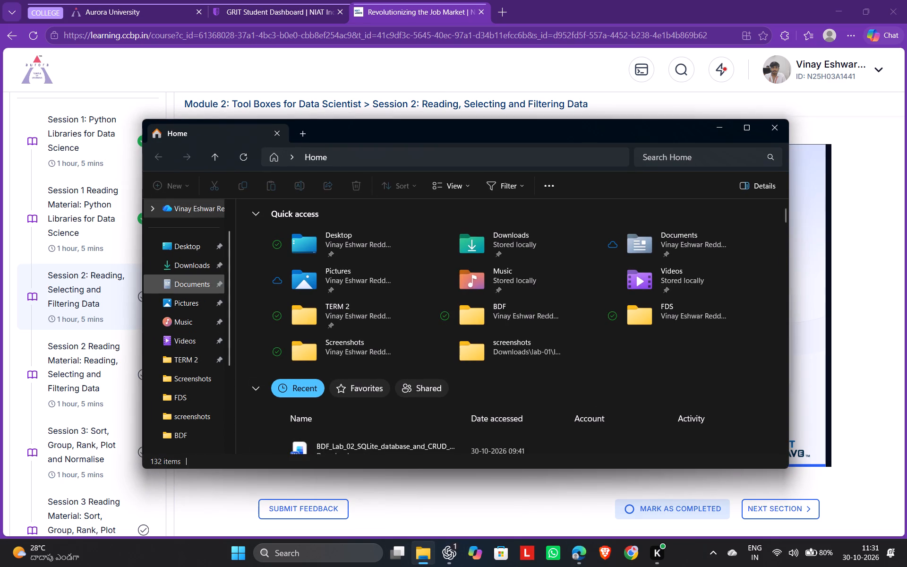
left_click(197, 288)
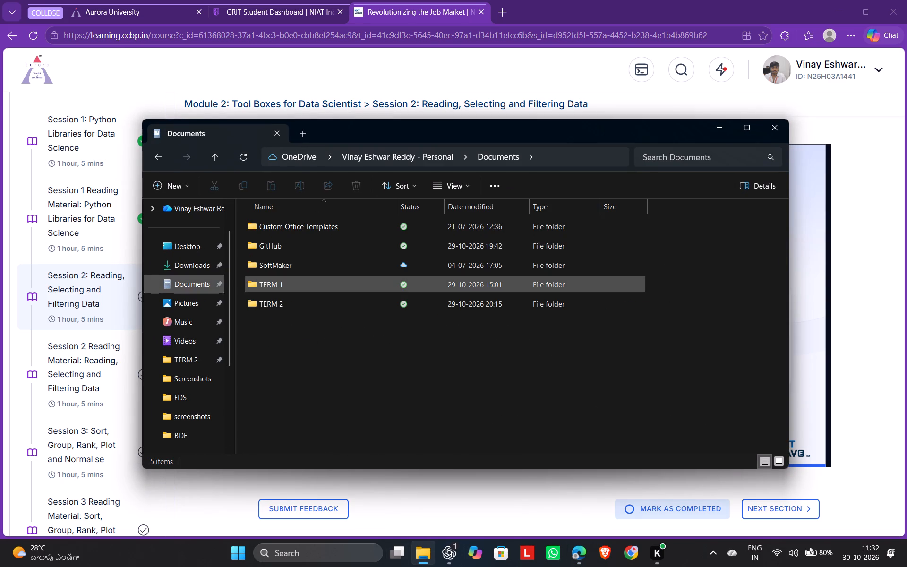
double_click(281, 281)
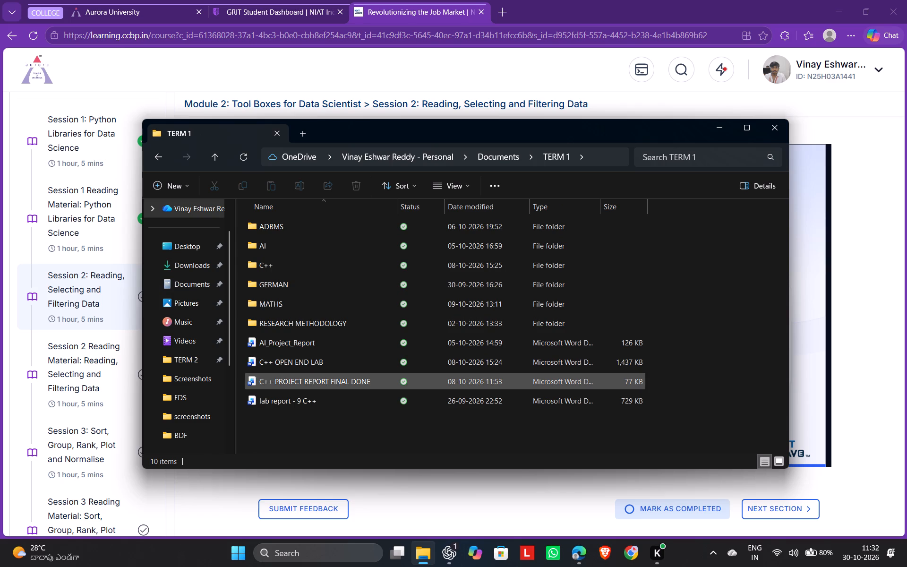
double_click(285, 365)
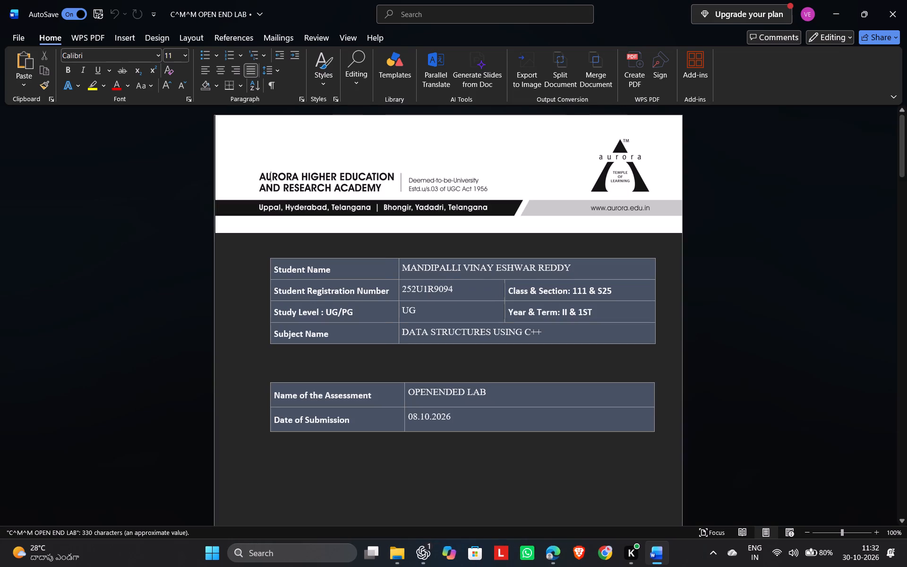
Change the term in the cover page's Year & Term cell to 2nd.
scroll(426, 402, "down", 1)
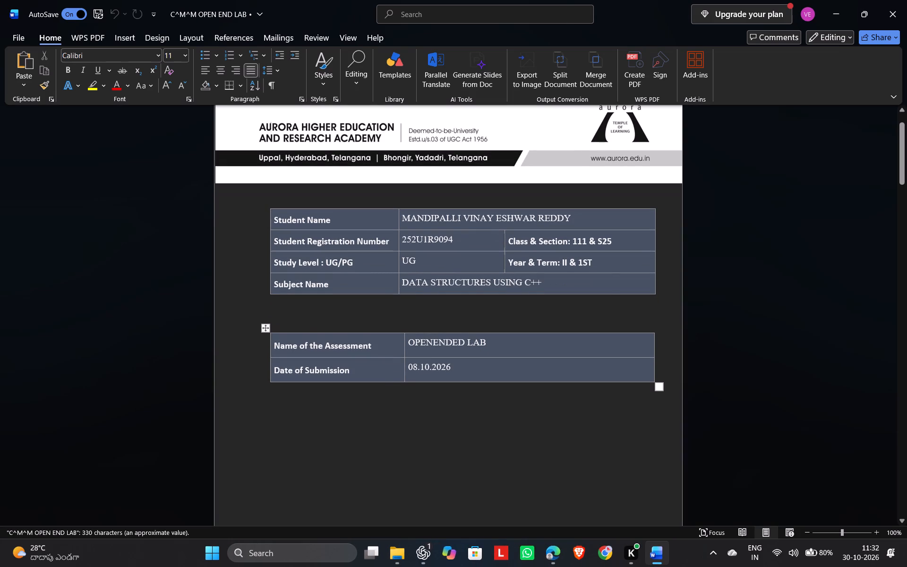
left_click(593, 263)
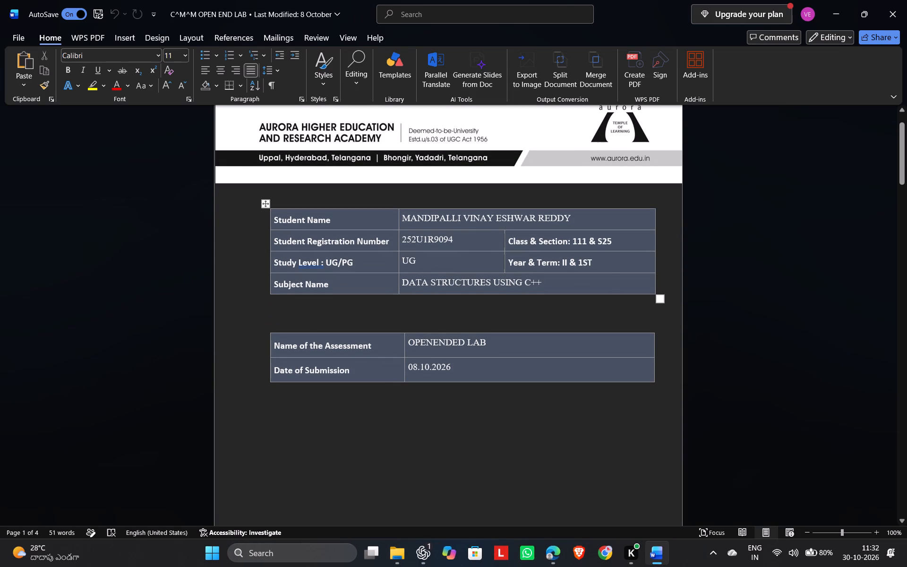
key("BackSpace")
key("BackSpace")
key("BackSpace")
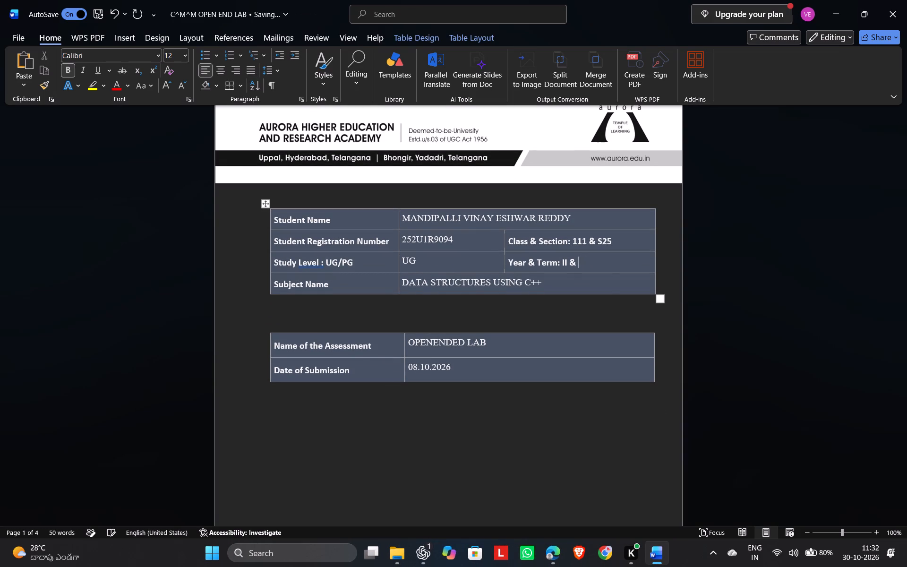
type("2nd")
Switch to the Aurora University portal in the browser and open Assessments to check the course names.
left_click(545, 550)
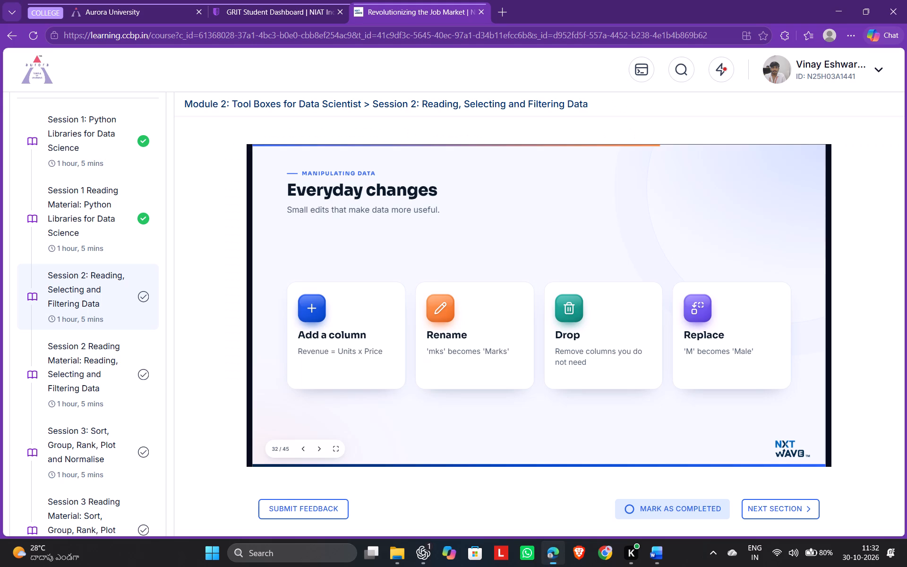
left_click(161, 0)
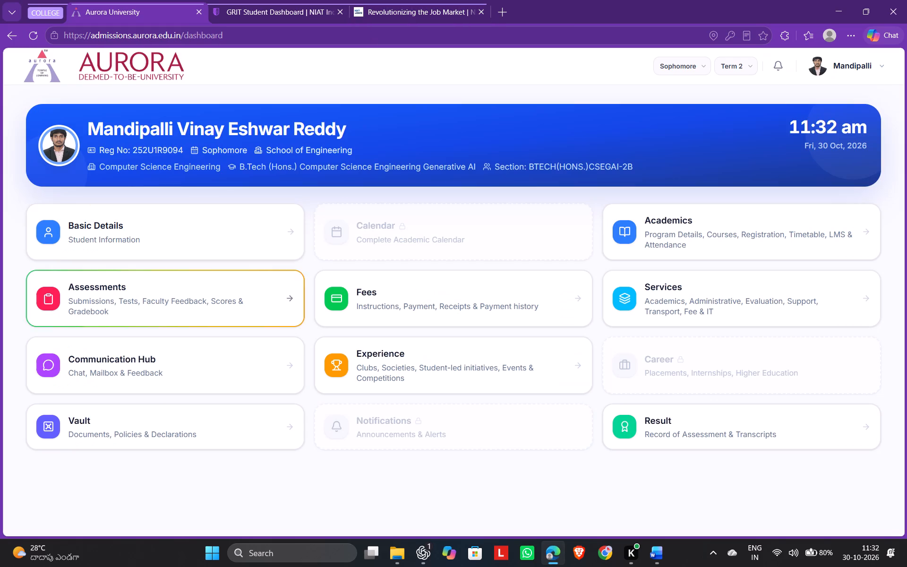
left_click_drag(177, 330, 182, 315)
left_click(182, 315)
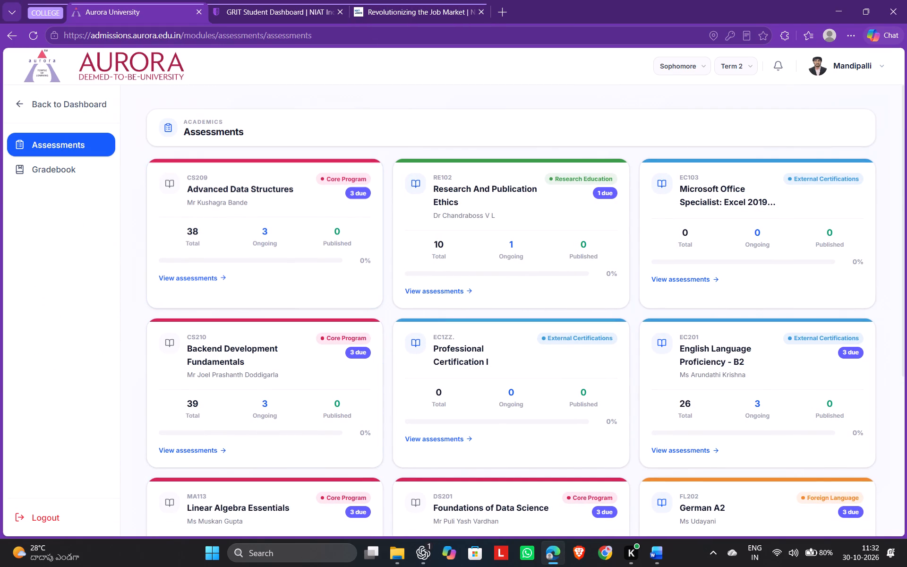
Back in the Word document, change the Subject Name to "ADDVANCED DATA STRUCTURES", removing "USING C++".
left_click(655, 554)
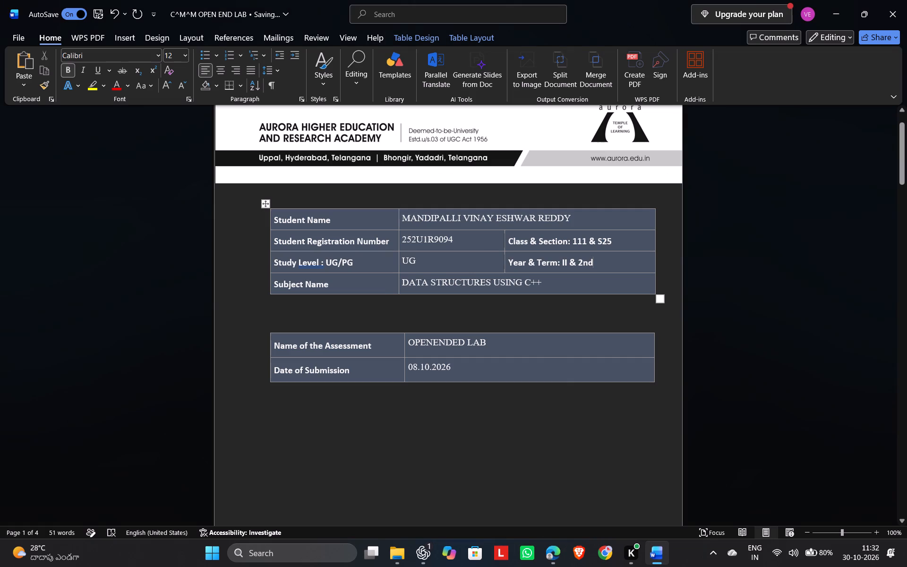
left_click_drag(548, 283, 501, 281)
key("BackSpace")
key("Left")
key("Left")
key("Left")
key("Left")
key("Left")
key("Left")
key("Left")
key("Left")
key("Left")
key("Left")
key("Left")
key("Left")
key("Left")
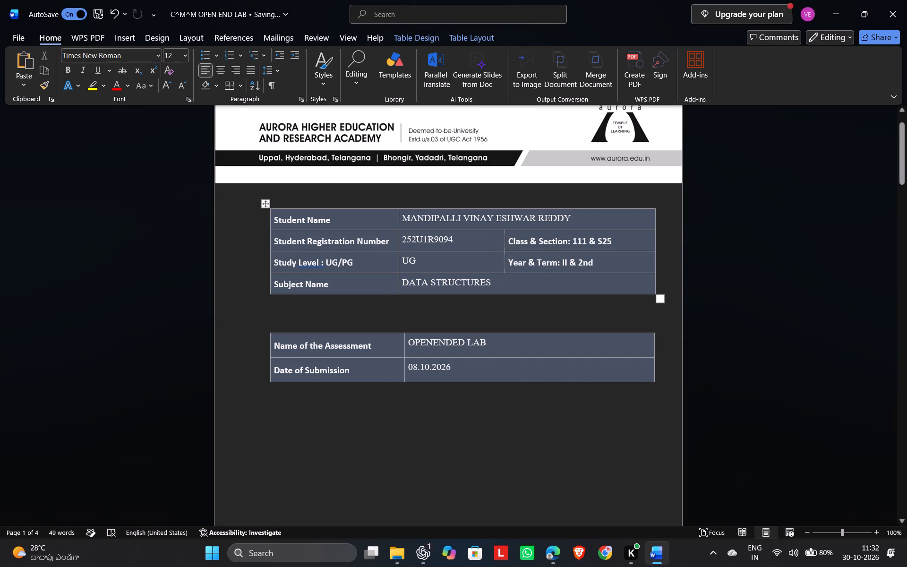
key("Left")
key("Left")
key("Left")
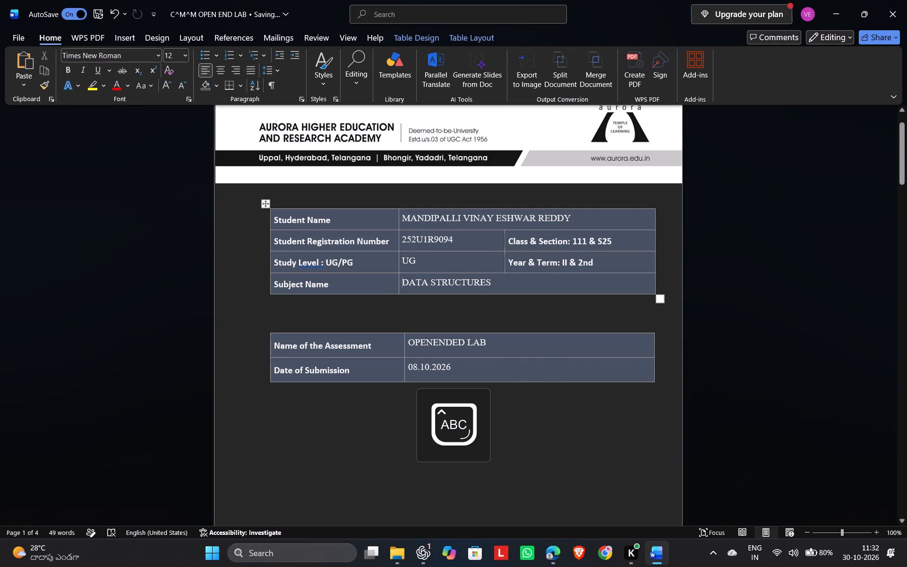
type("ADDVA")
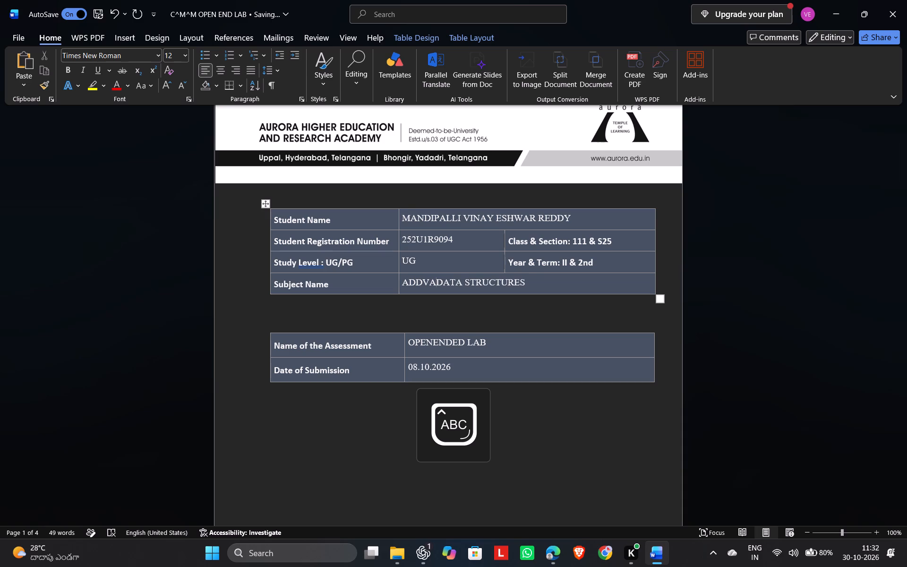
type("NCED")
key("space")
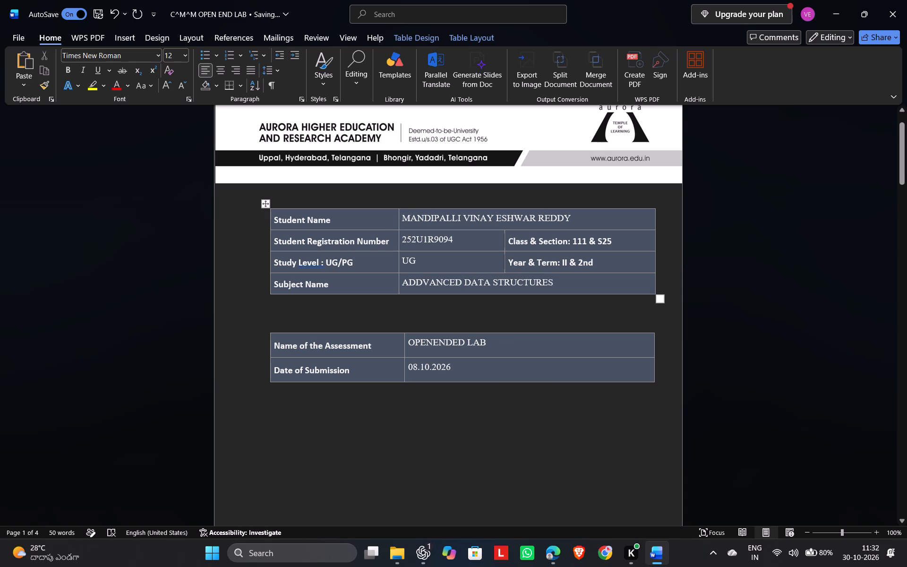
Replace the Name of the Assessment with "LAB REPORT 1".
left_click_drag(500, 339, 423, 343)
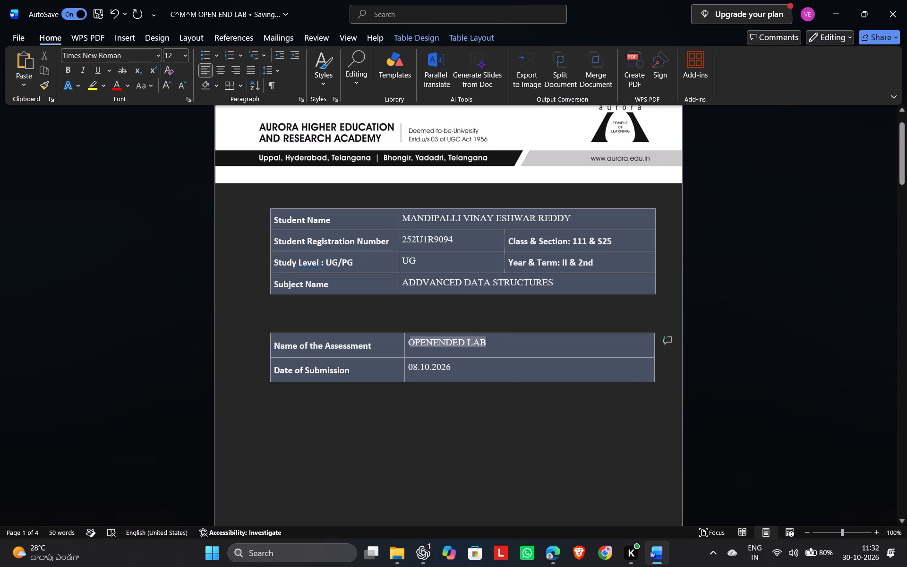
left_click_drag(423, 343, 421, 344)
key("BackSpace")
type("LAB REPORT 1")
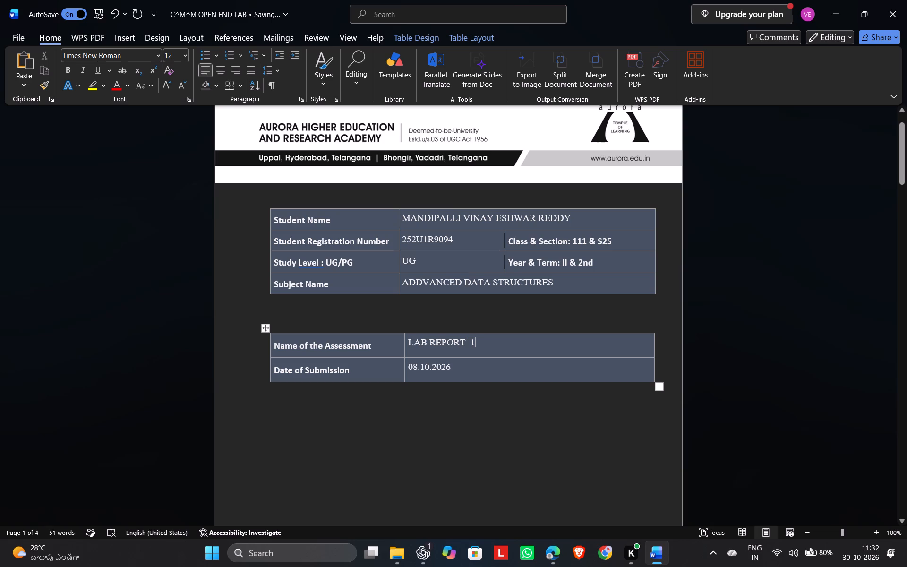
Set the Date of Submission on the cover page to 30.10.2026.
left_click(428, 369)
key("BackSpace")
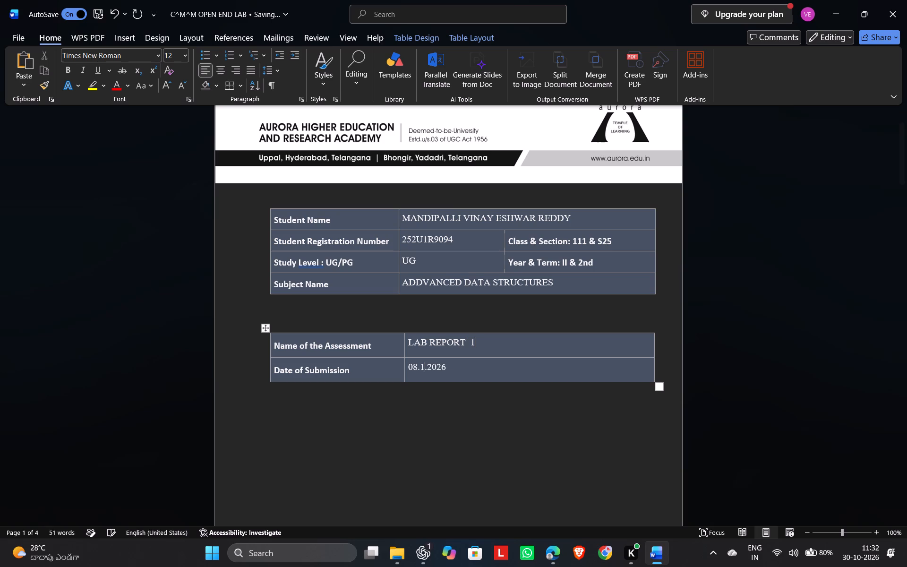
key("1")
key("BackSpace")
key("0")
key("Left")
key("Left")
key("Left")
key("BackSpace")
key("BackSpace")
type("30")
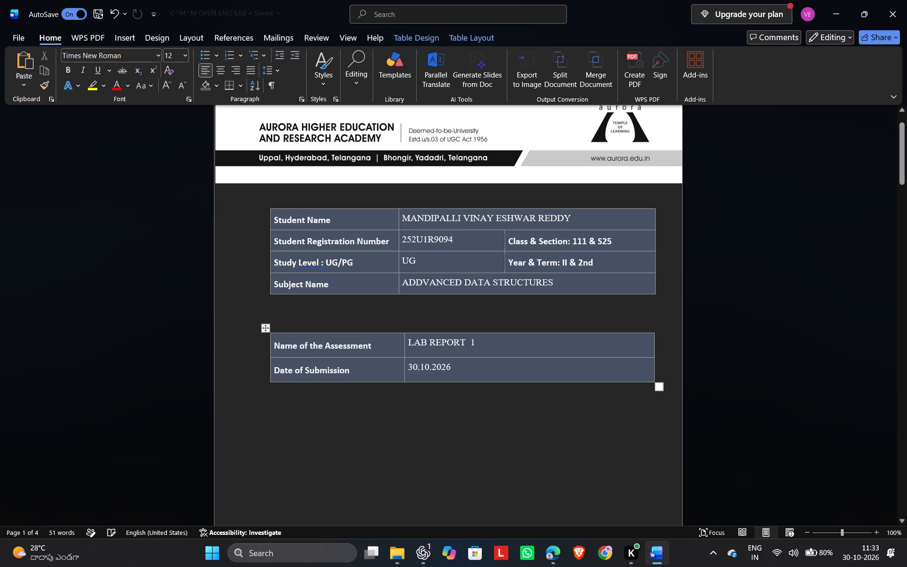
scroll(609, 260, "down", 1)
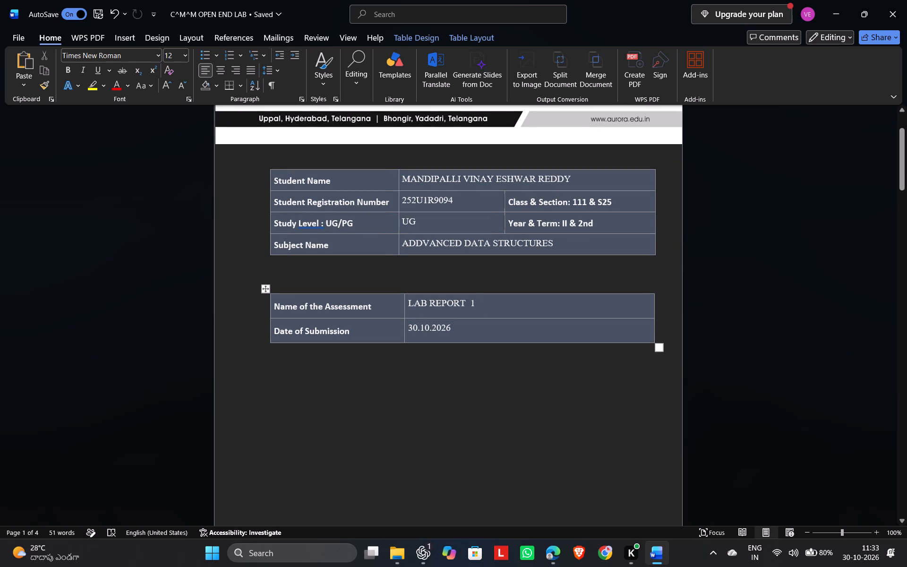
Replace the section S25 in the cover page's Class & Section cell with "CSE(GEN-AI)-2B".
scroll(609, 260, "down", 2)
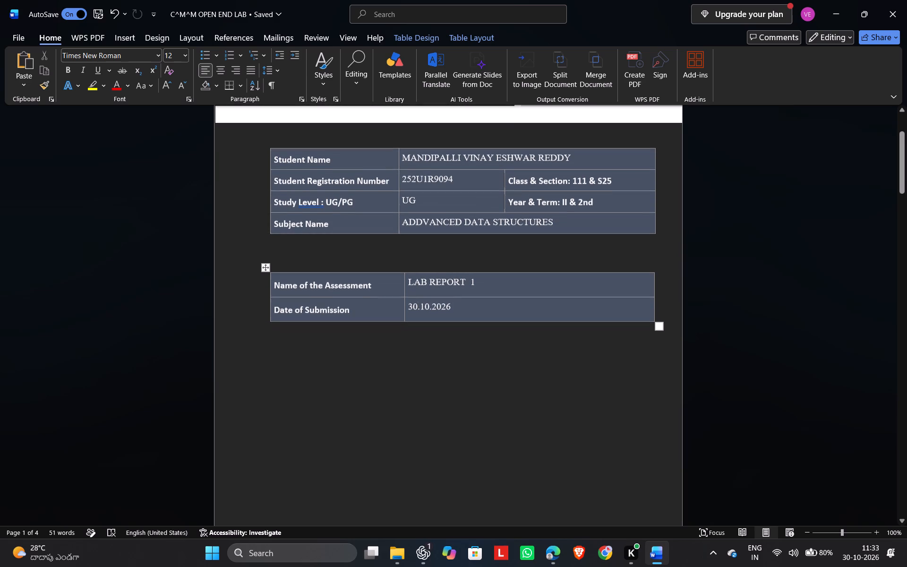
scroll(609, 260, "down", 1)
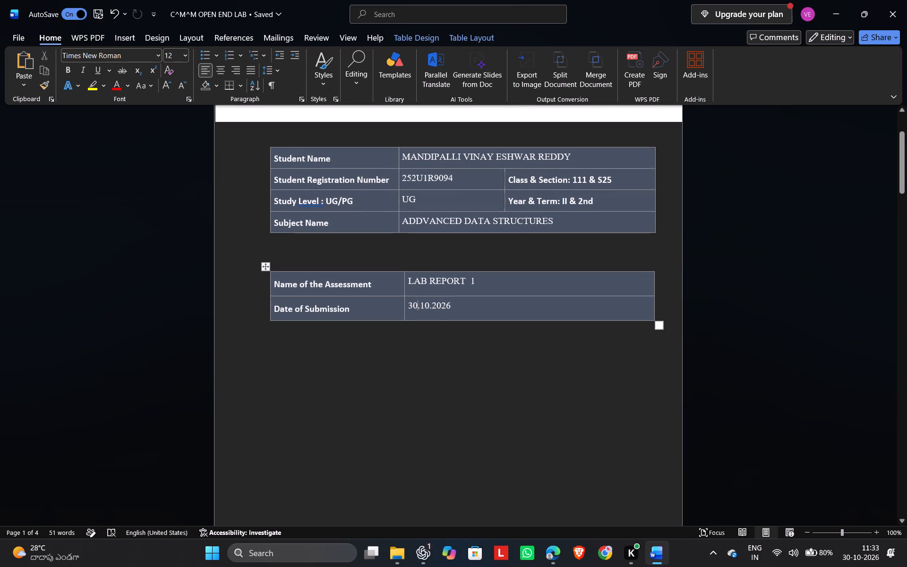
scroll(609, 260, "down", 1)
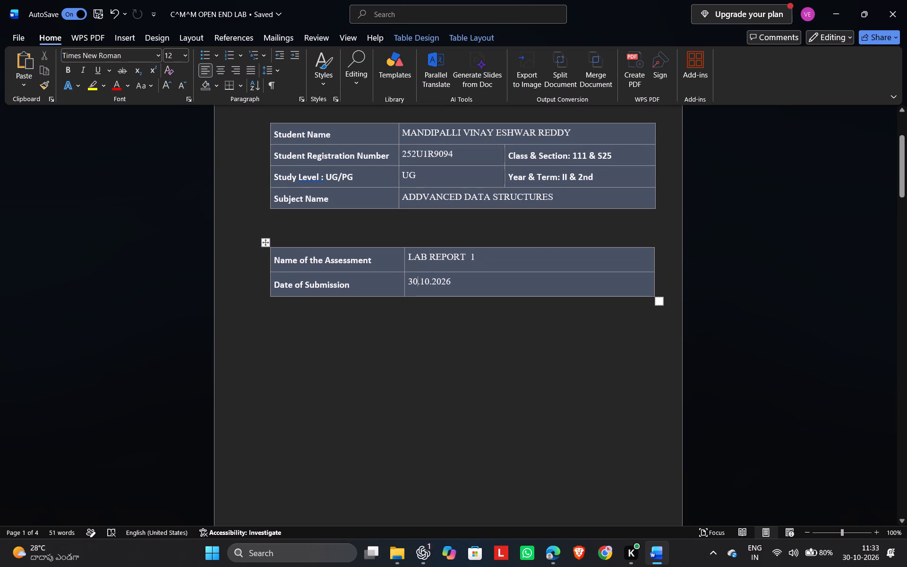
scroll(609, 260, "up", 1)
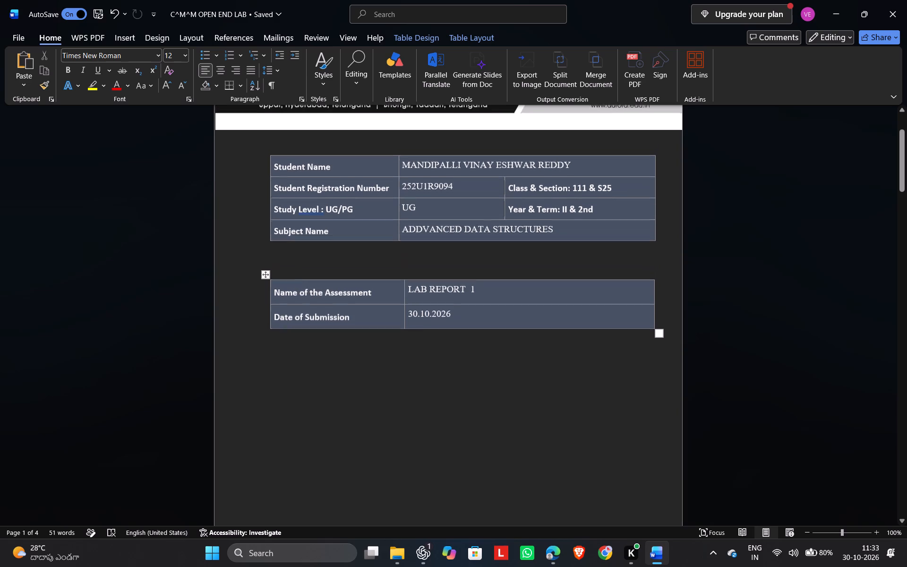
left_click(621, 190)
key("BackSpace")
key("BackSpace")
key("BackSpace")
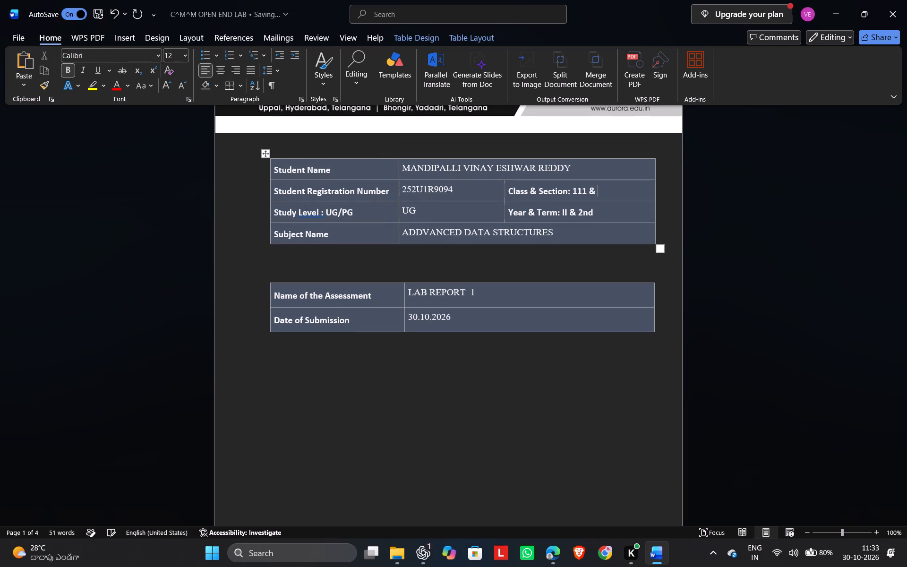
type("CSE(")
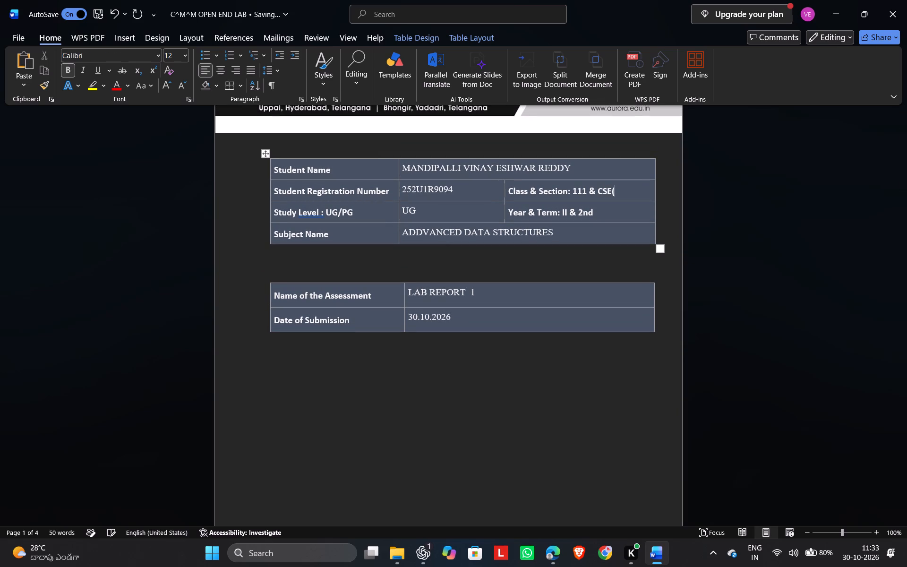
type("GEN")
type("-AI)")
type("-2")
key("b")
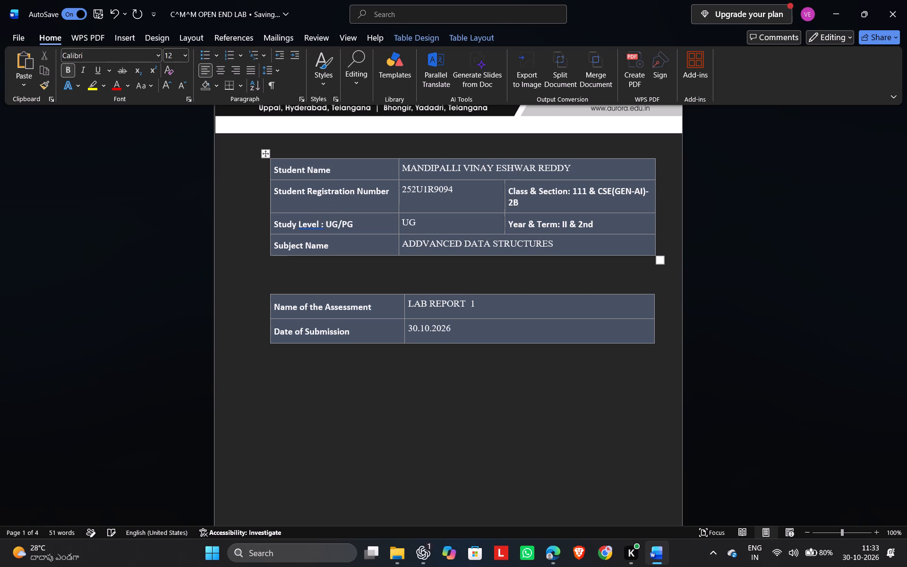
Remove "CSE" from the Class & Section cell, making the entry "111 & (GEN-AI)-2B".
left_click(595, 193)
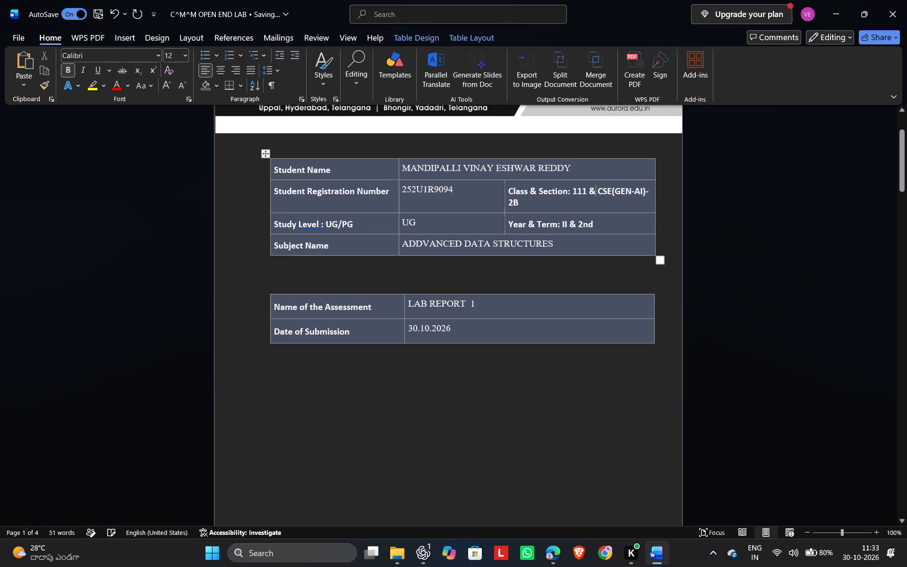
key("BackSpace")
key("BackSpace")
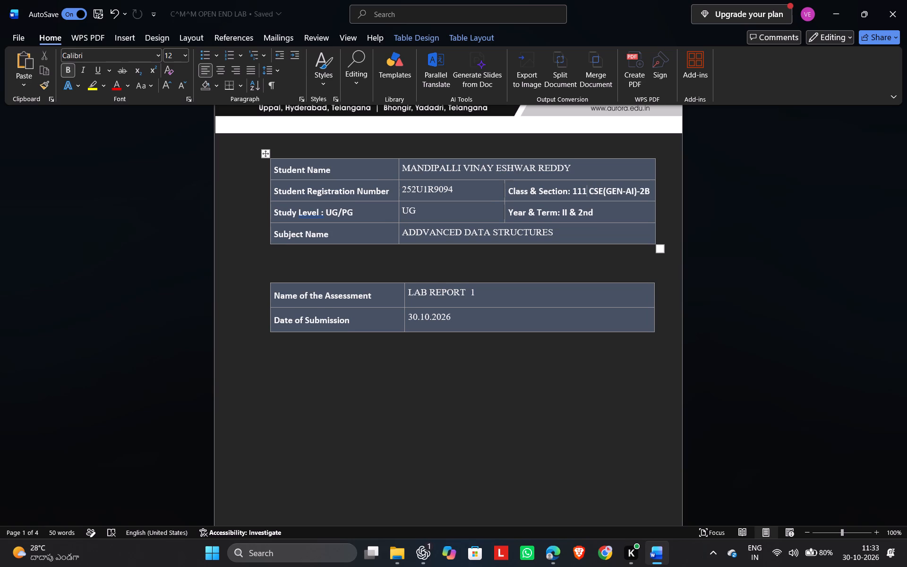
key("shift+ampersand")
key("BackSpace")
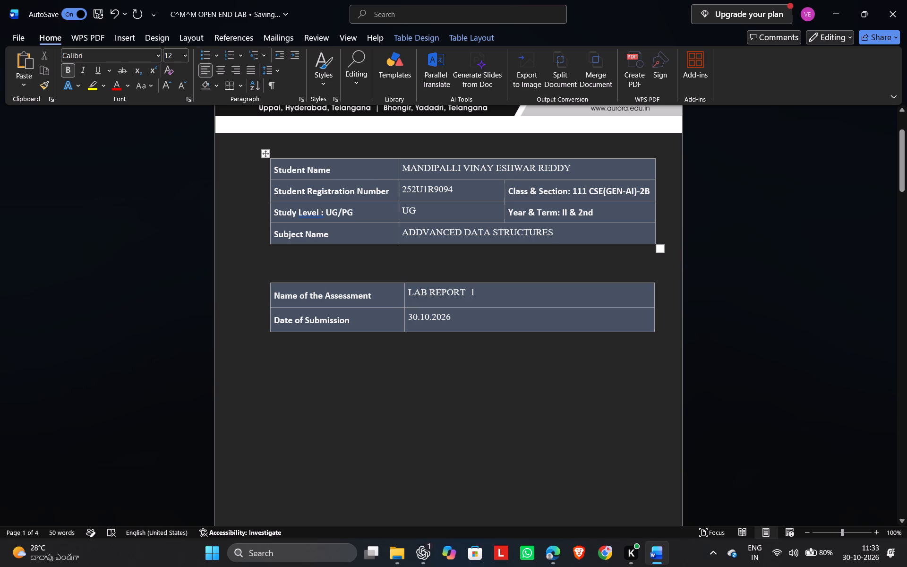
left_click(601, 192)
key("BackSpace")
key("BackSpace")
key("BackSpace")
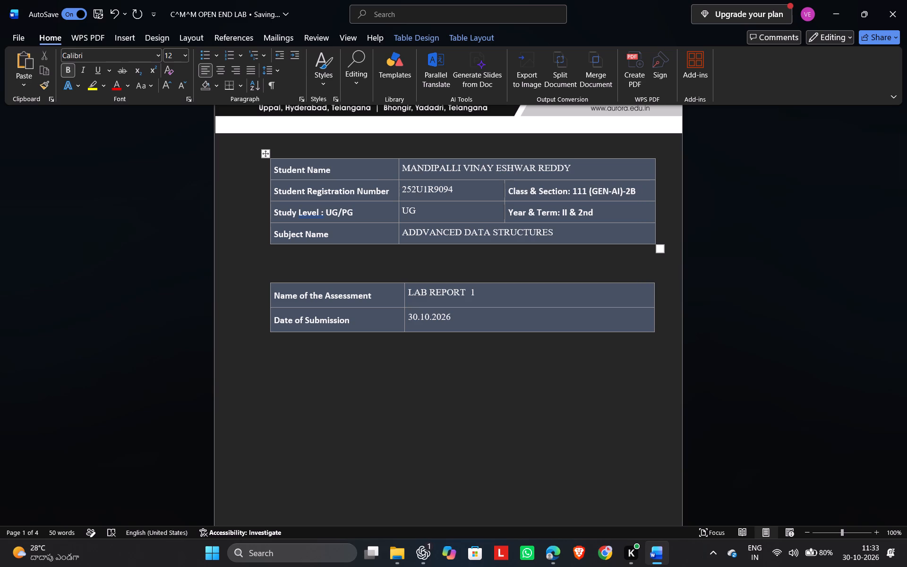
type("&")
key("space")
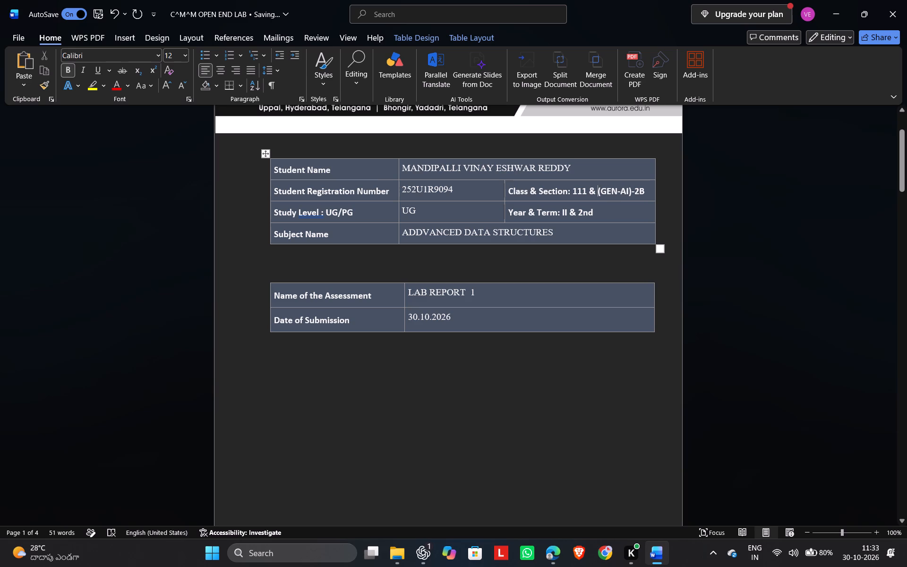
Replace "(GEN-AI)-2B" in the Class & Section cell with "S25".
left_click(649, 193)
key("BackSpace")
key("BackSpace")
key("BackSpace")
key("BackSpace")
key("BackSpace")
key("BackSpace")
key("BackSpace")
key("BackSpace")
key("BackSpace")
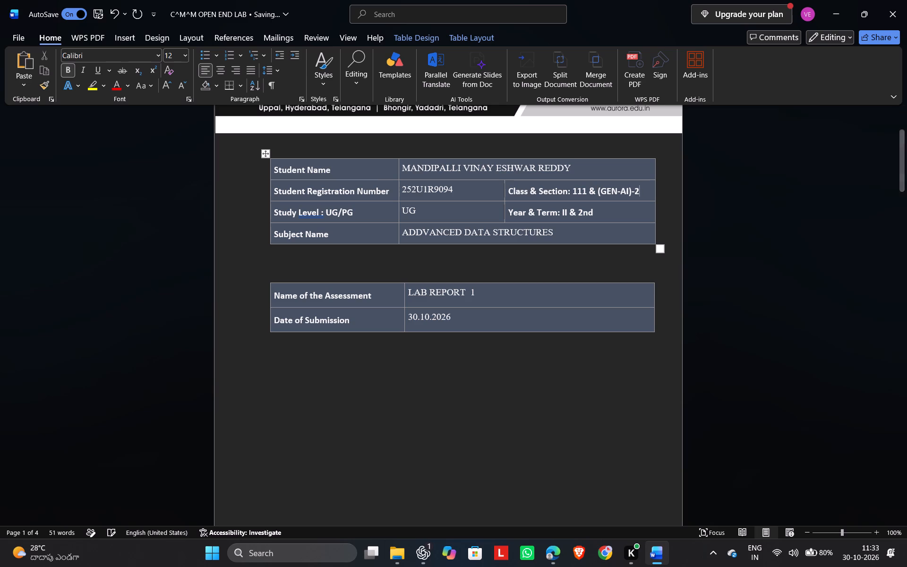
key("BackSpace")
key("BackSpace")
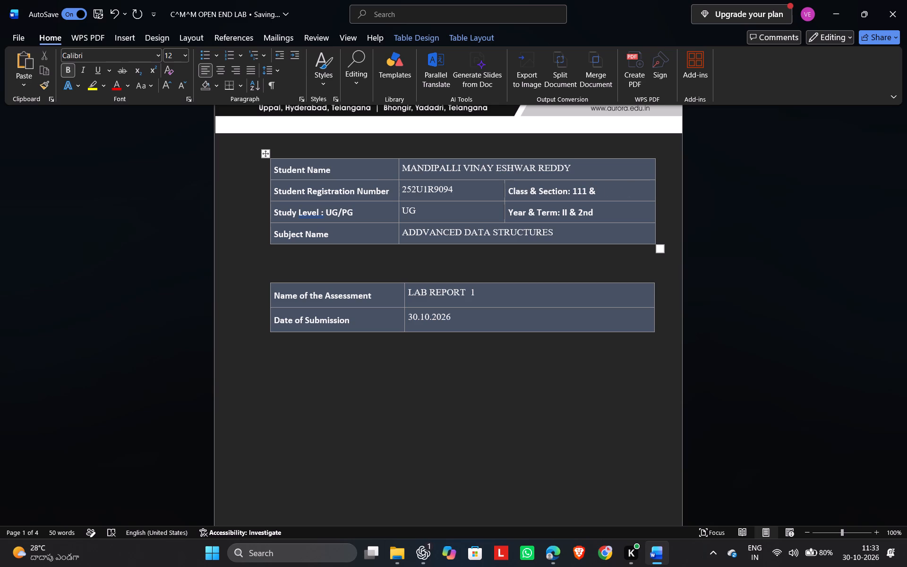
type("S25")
Delete the Open Ended Lab Exam score screenshot from the page after Question 4.
scroll(589, 290, "down", 2)
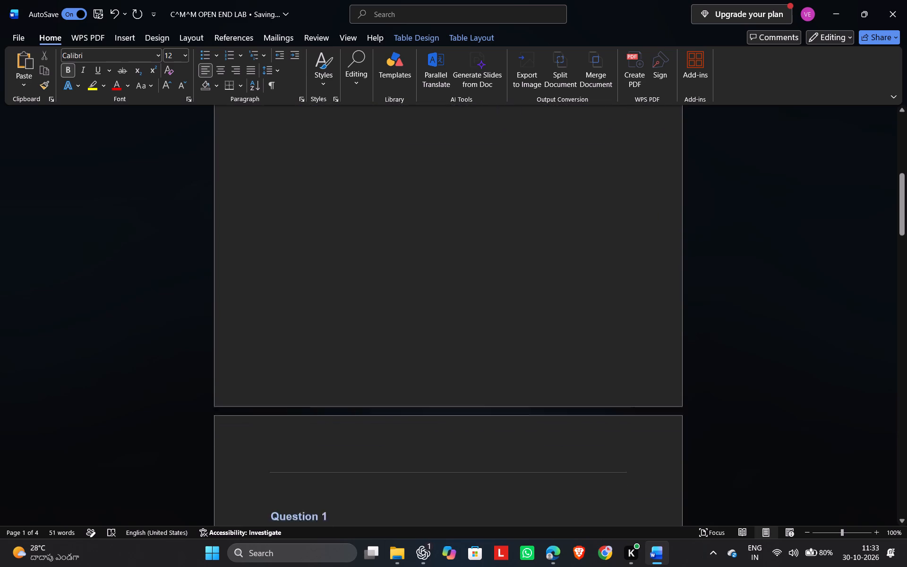
scroll(589, 290, "down", 4)
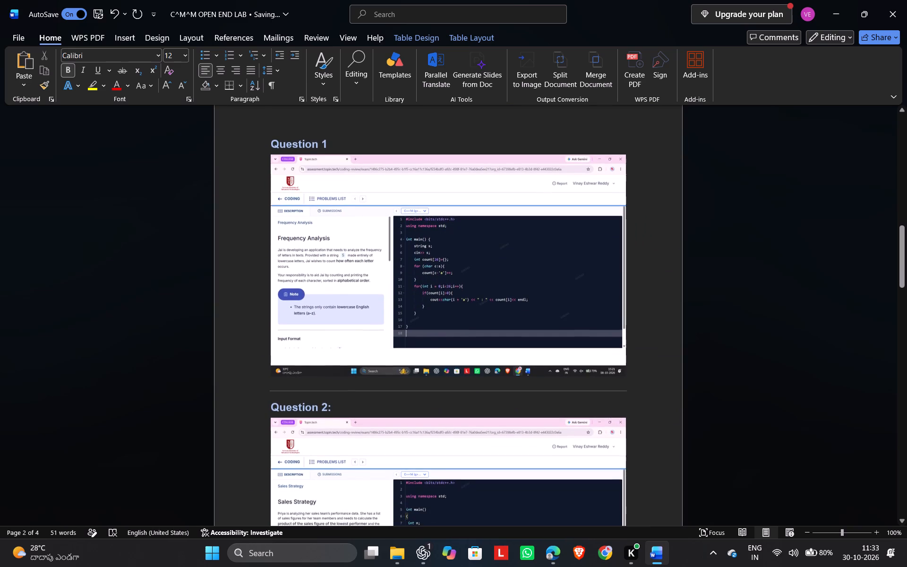
scroll(589, 290, "down", 6)
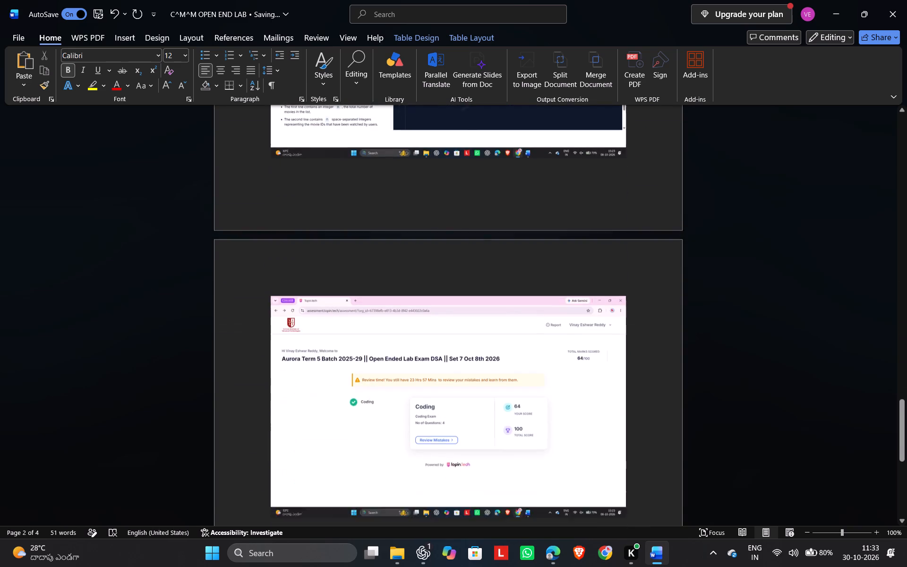
scroll(589, 290, "down", 3)
scroll(589, 290, "up", 2)
left_click(555, 291)
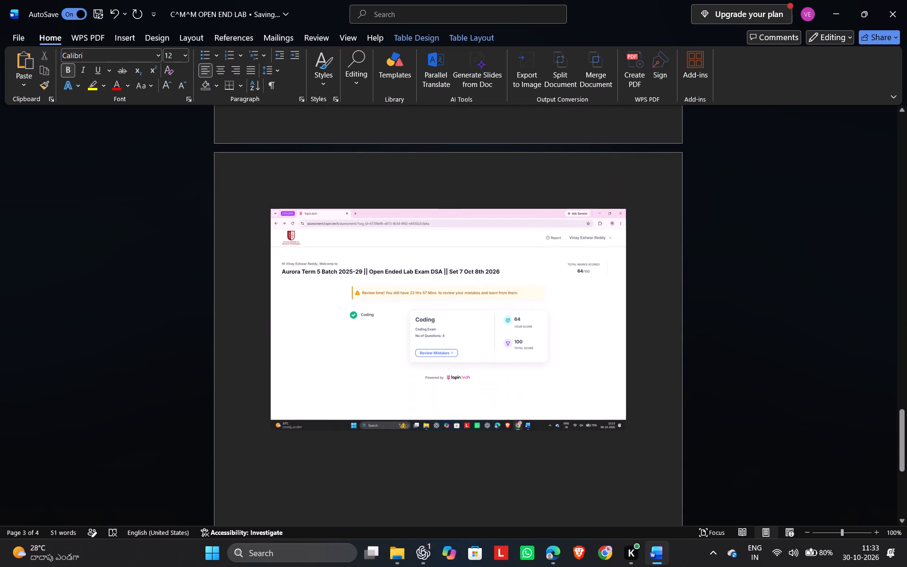
key("BackSpace")
Delete the Question 4 screenshot together with its heading and the divider line above it.
scroll(370, 231, "up", 1)
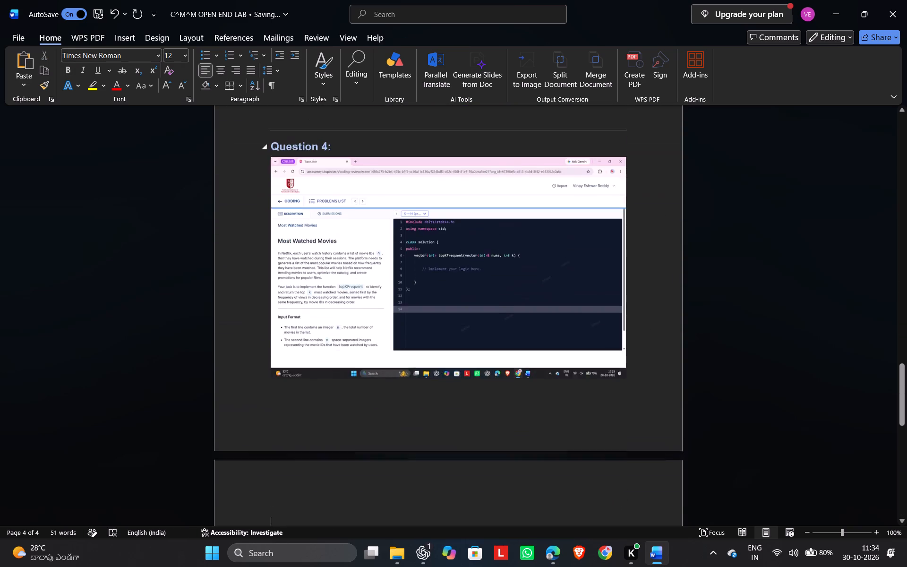
scroll(370, 231, "up", 1)
left_click(367, 302)
key("BackSpace")
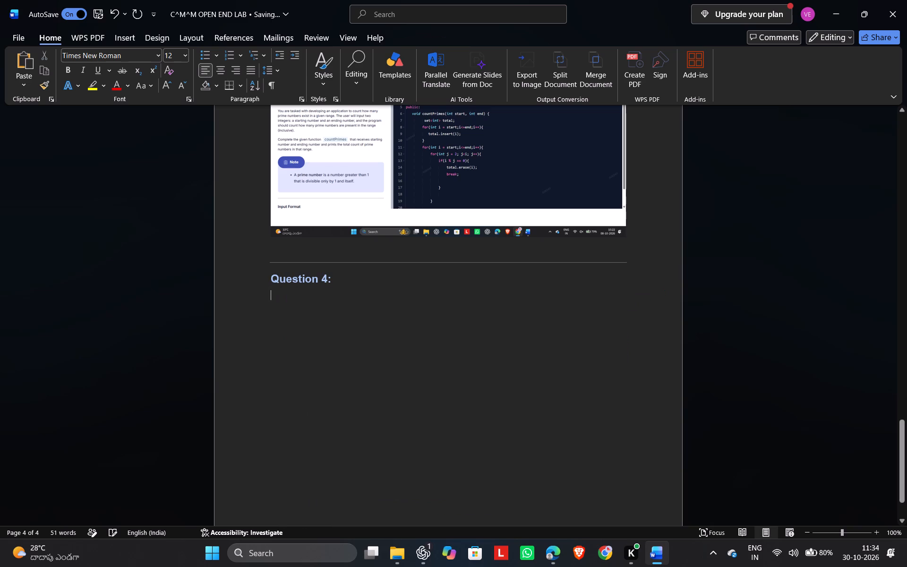
left_click_drag(345, 281, 260, 262)
key("BackSpace")
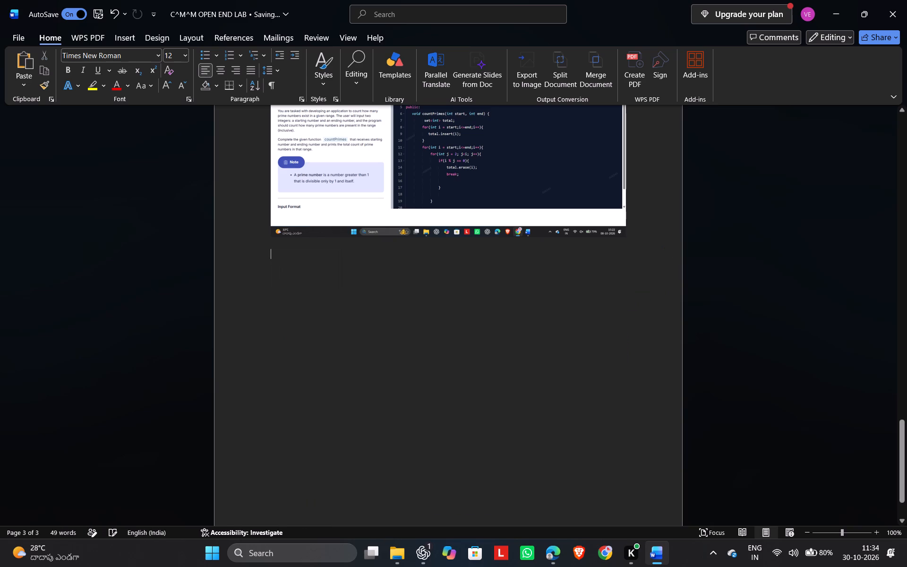
Delete all content after the Question 1 heading, including its screenshot and the whole of Questions 2 and 3.
scroll(388, 384, "down", 7)
scroll(400, 464, "up", 1)
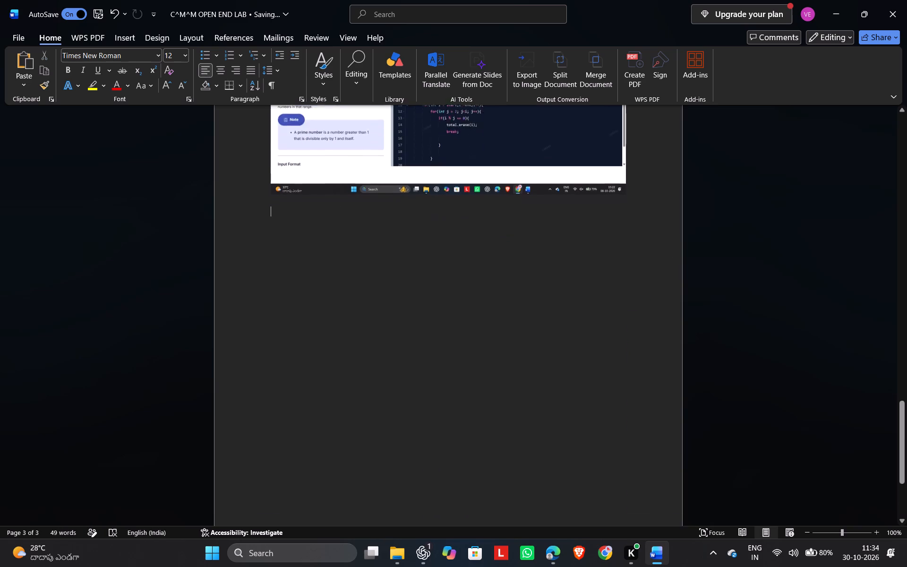
scroll(400, 464, "up", 1)
left_click(400, 464)
left_click_drag(400, 464, 316, 83)
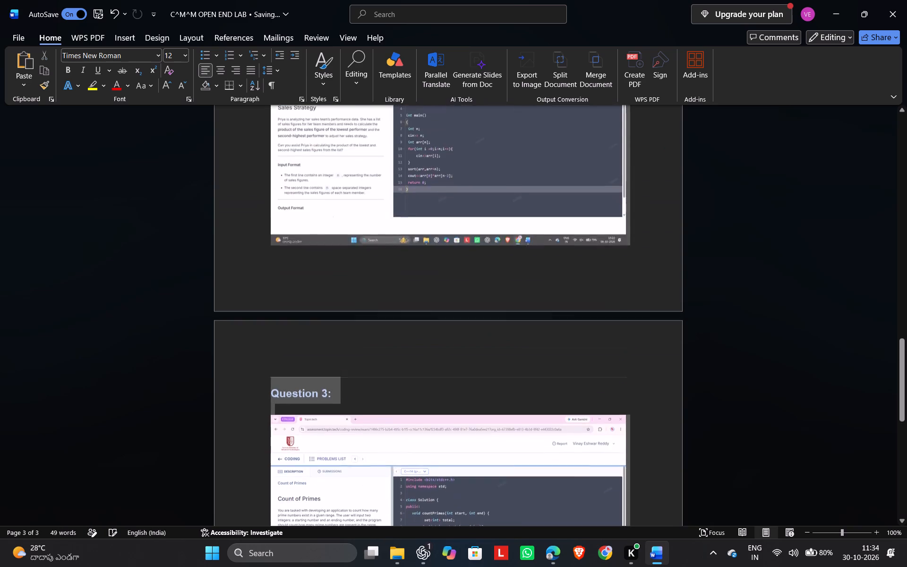
left_click_drag(316, 83, 339, 262)
key("BackSpace")
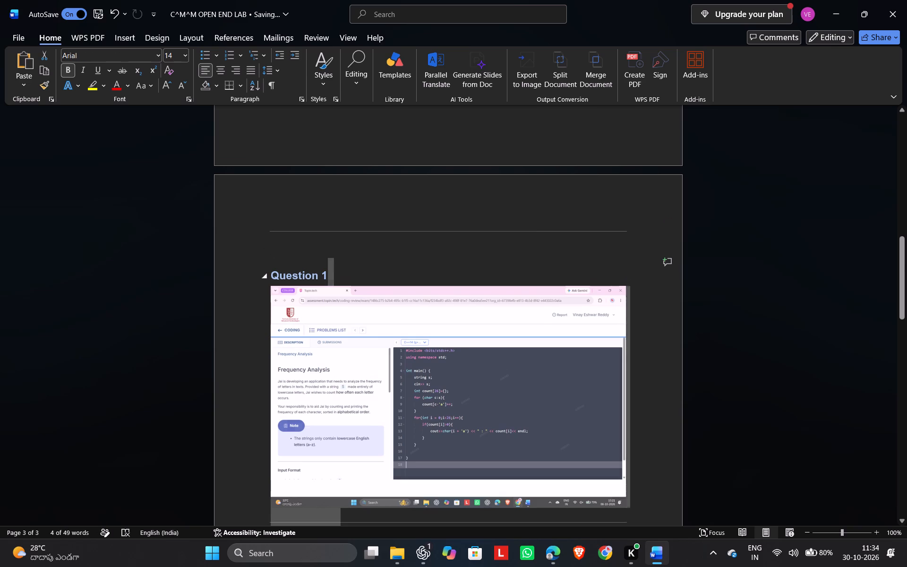
Delete the remaining Question 1 heading, the divider line and the empty space above it.
left_click_drag(367, 308, 273, 238)
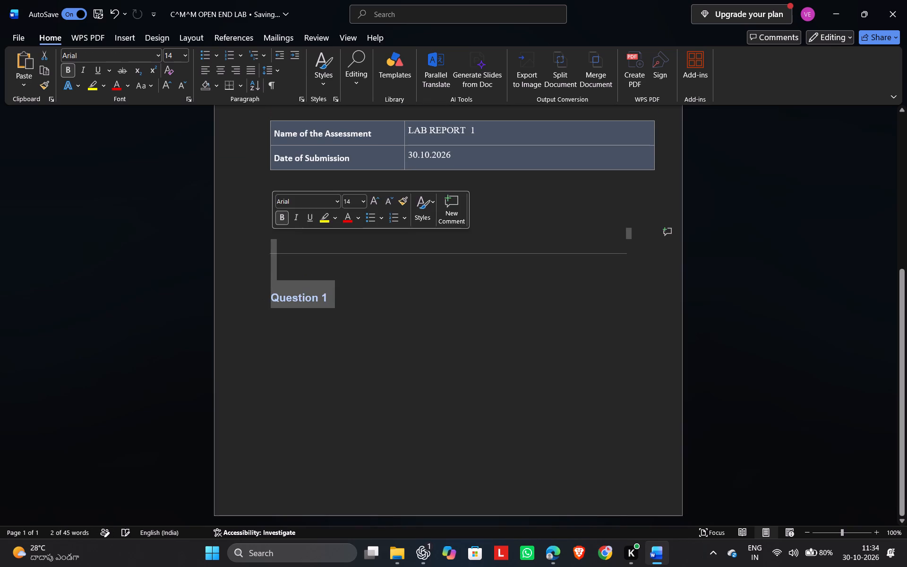
key("BackSpace")
Add blank lines below the assessment table until the insertion point is at the top of a new second page.
scroll(323, 263, "down", 1)
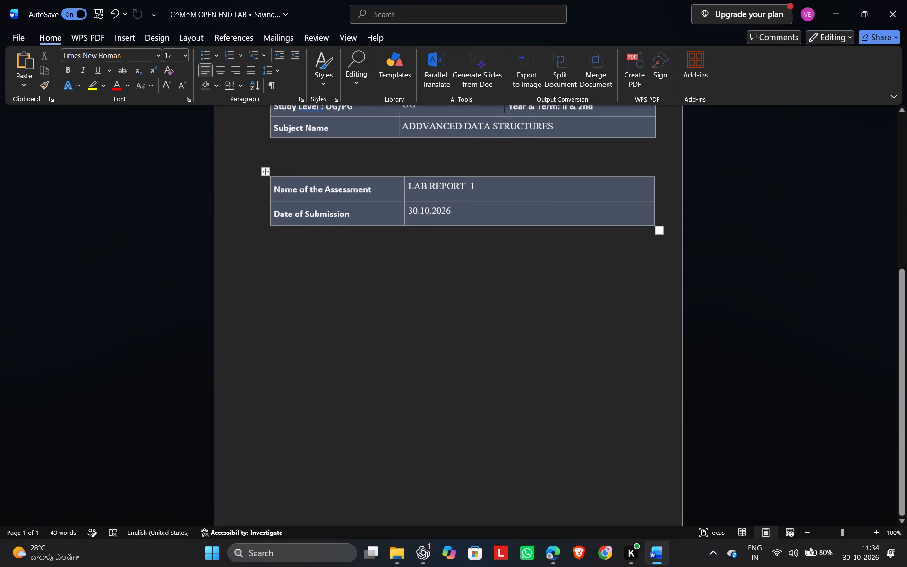
key("Return")
key("Return")
key("Return")
key("Return")
key("Return")
key("Return")
key("Return")
key("Return")
key("Return")
key("Return")
key("Return")
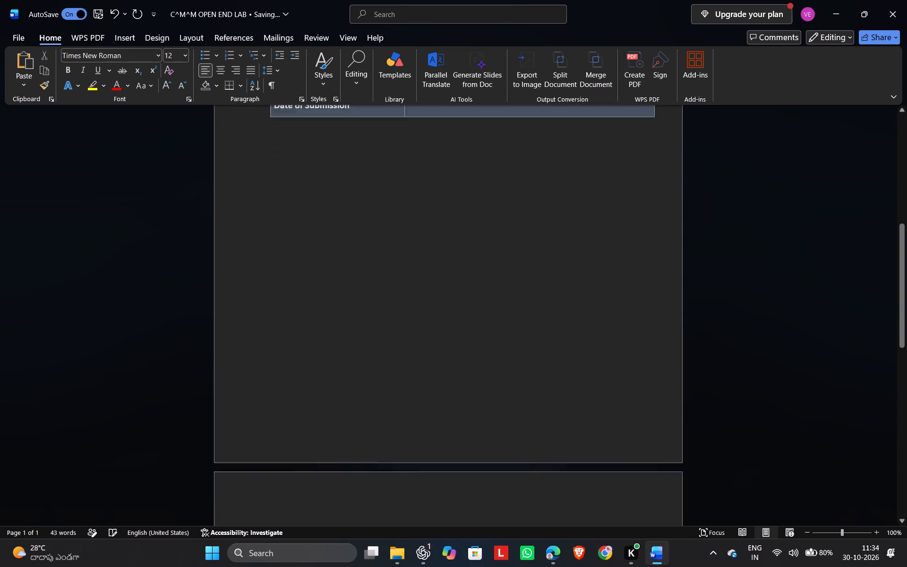
key("BackSpace")
key("BackSpace")
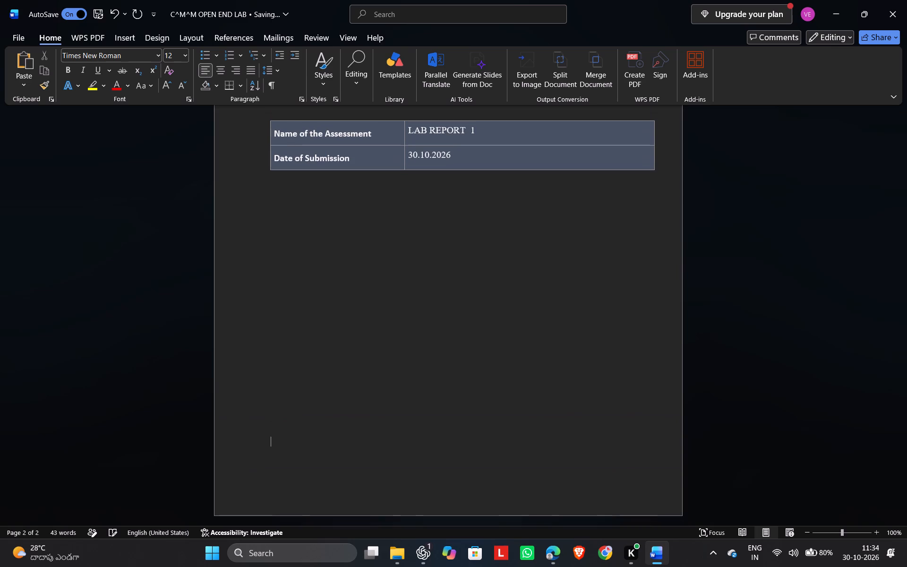
key("Return")
scroll(386, 275, "down", 1)
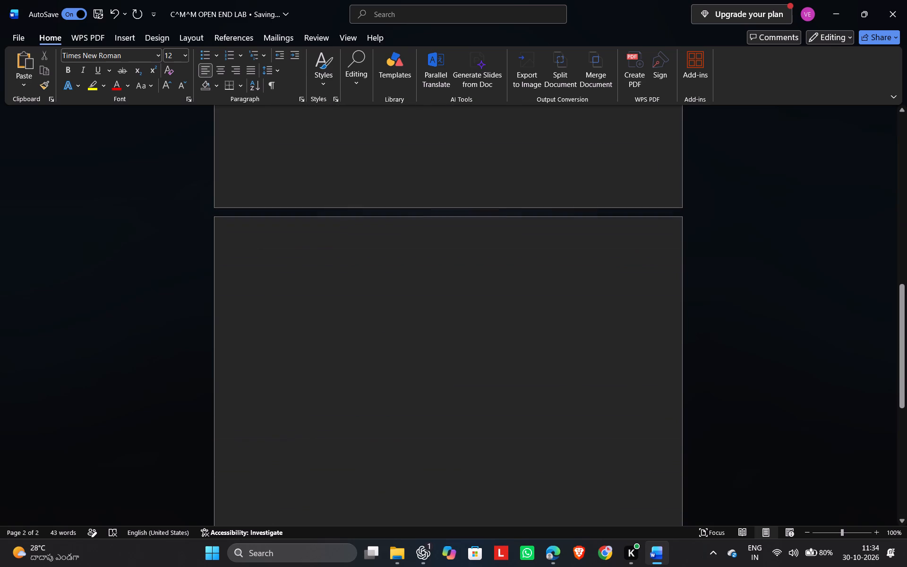
scroll(393, 299, "down", 1)
scroll(453, 351, "up", 2)
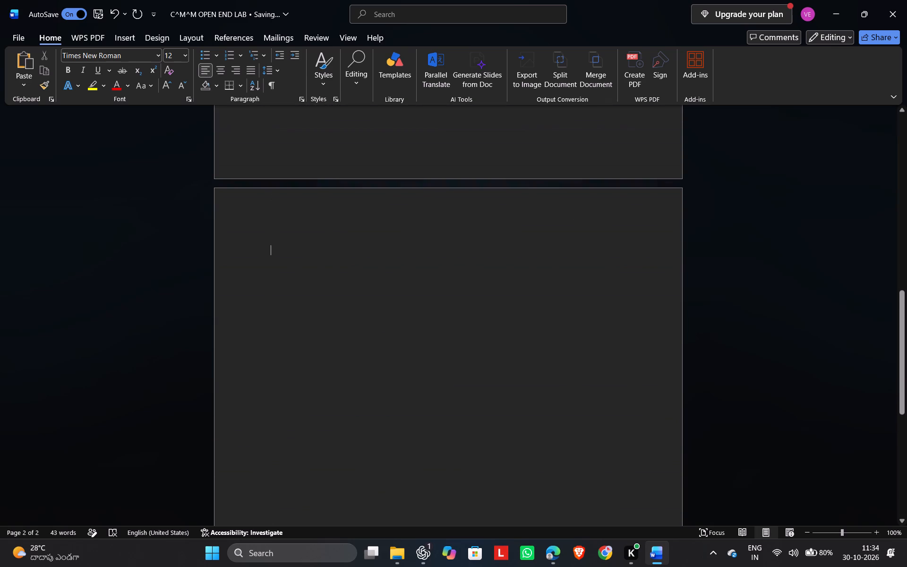
Switch to Edge and open the Year 2 - Term 2 subject list in the learning portal's curriculum.
left_click(551, 547)
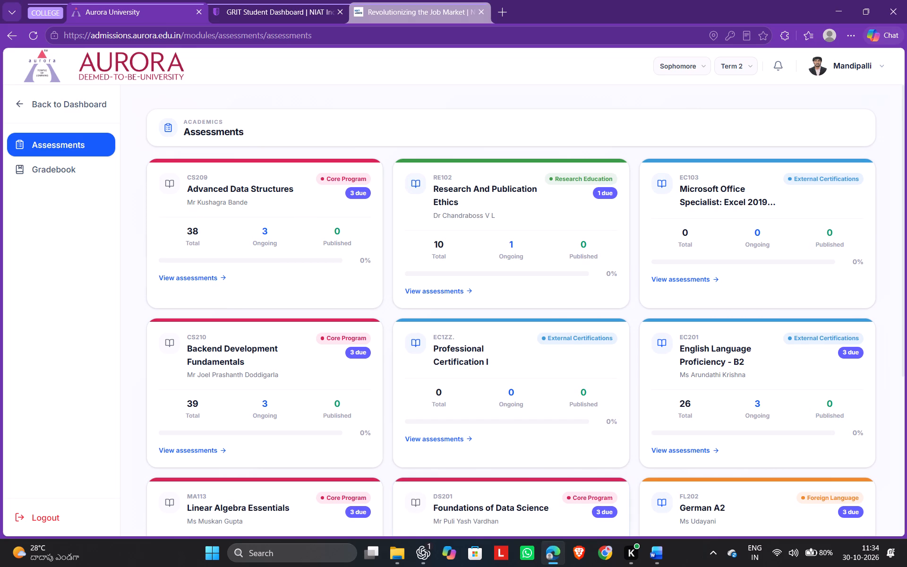
left_click(387, 2)
left_click(32, 69)
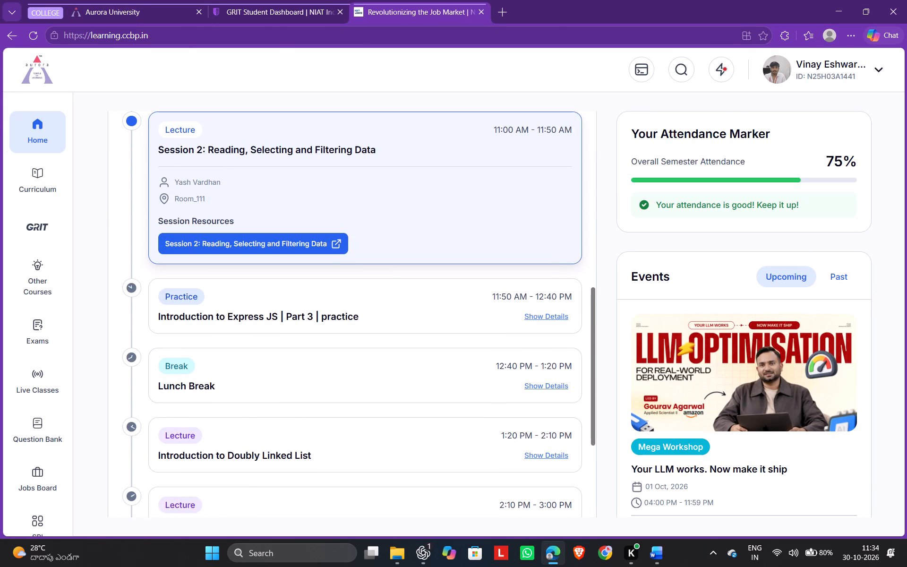
scroll(207, 206, "up", 3)
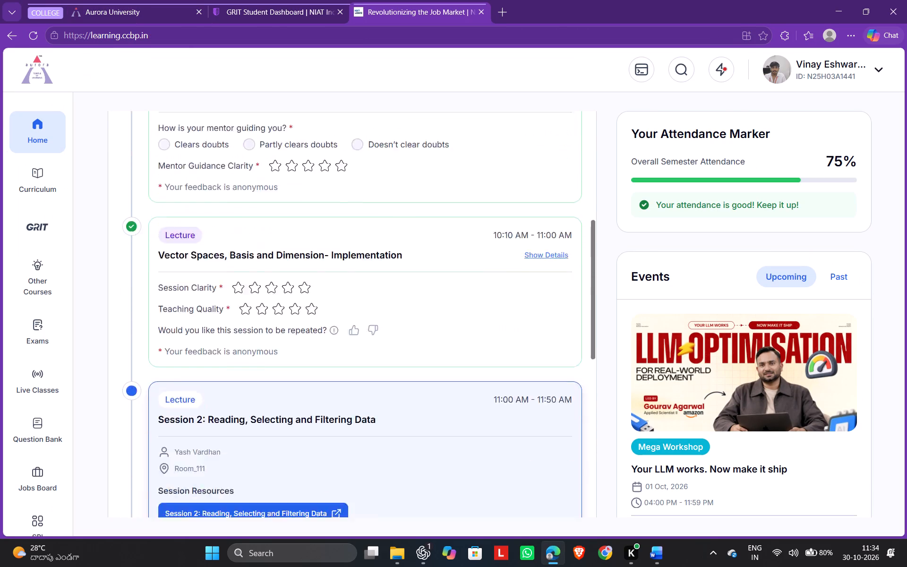
scroll(207, 206, "up", 3)
left_click(49, 183)
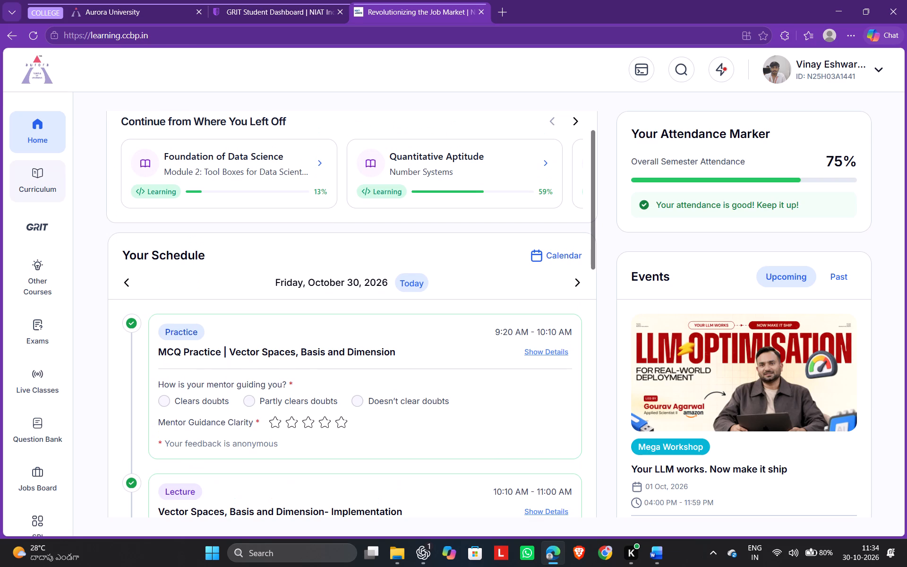
left_click(230, 175)
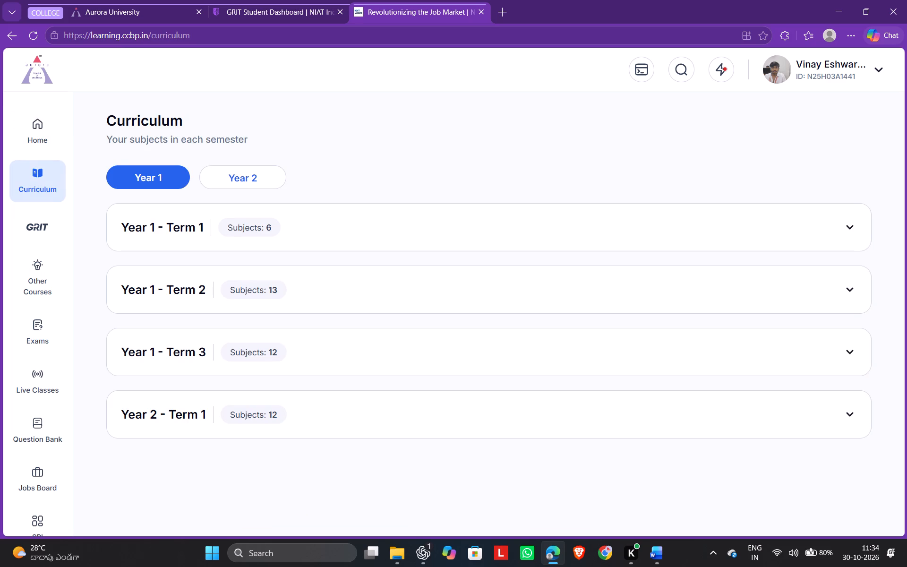
left_click(238, 218)
Open the Most Frequent Element problem from the Hashing coding practice in Design and Analysis of Algorithms, under Advanced Data Structures.
scroll(270, 287, "down", 1)
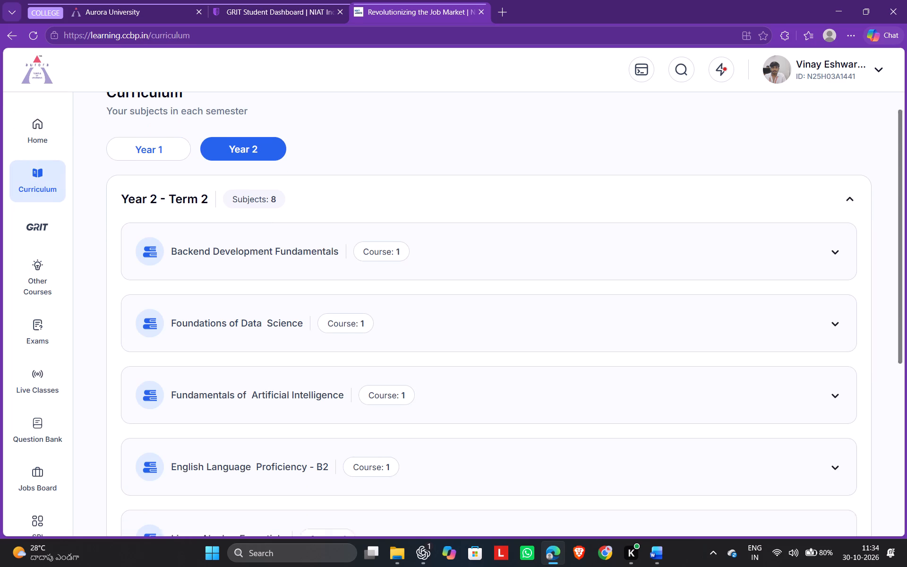
scroll(270, 287, "down", 3)
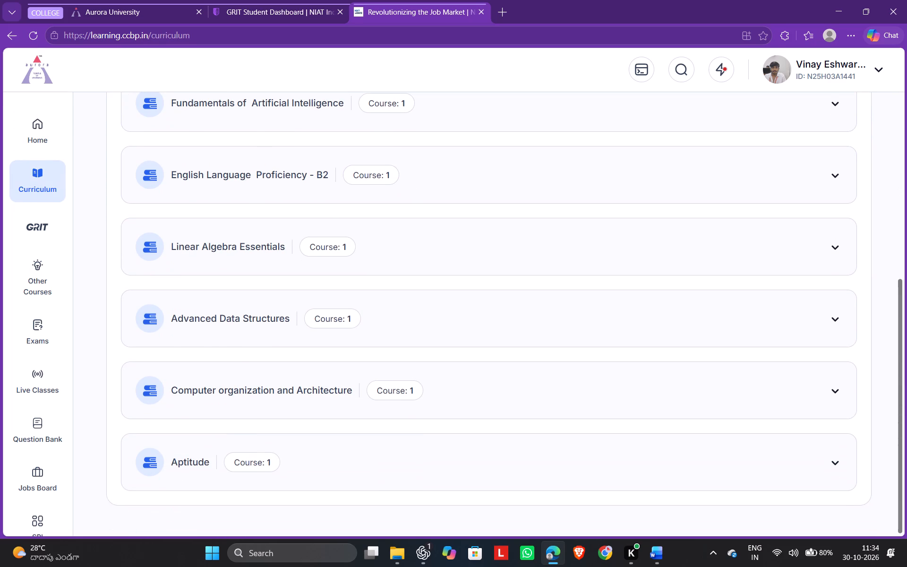
scroll(270, 287, "down", 1)
left_click(272, 311)
left_click(260, 391)
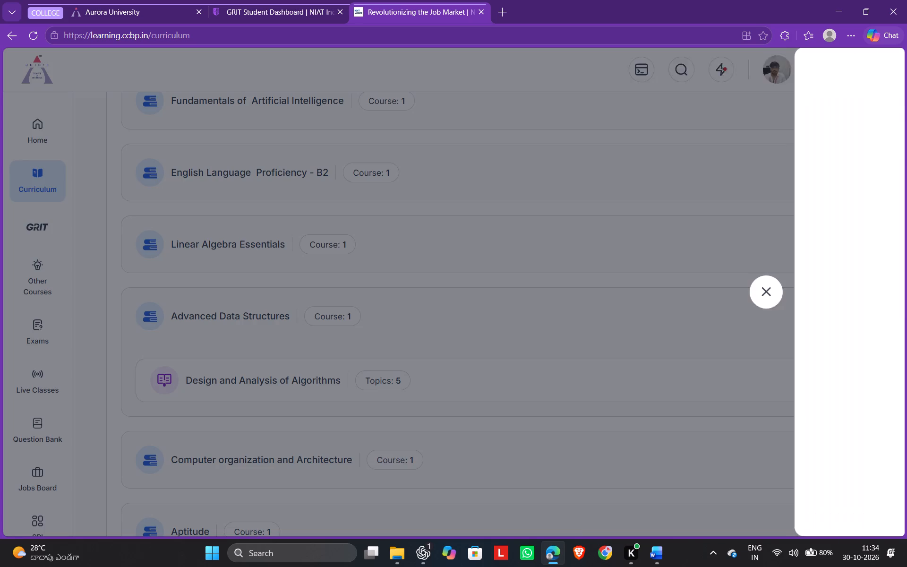
left_click(817, 184)
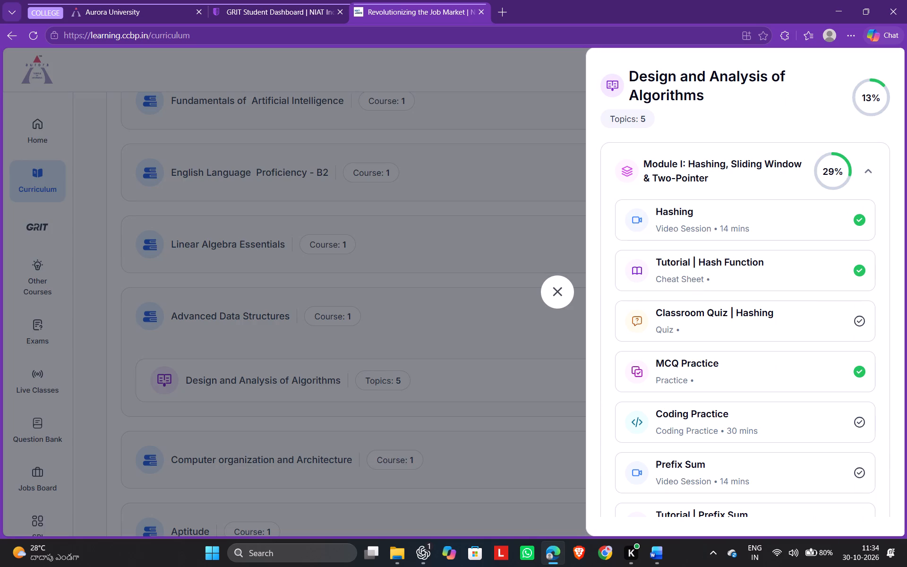
left_click(686, 422)
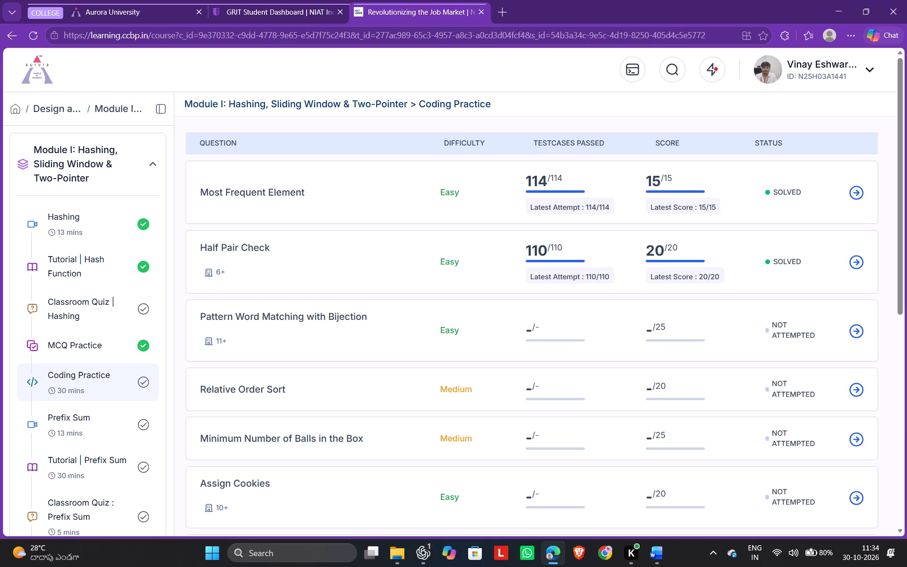
left_click(631, 190)
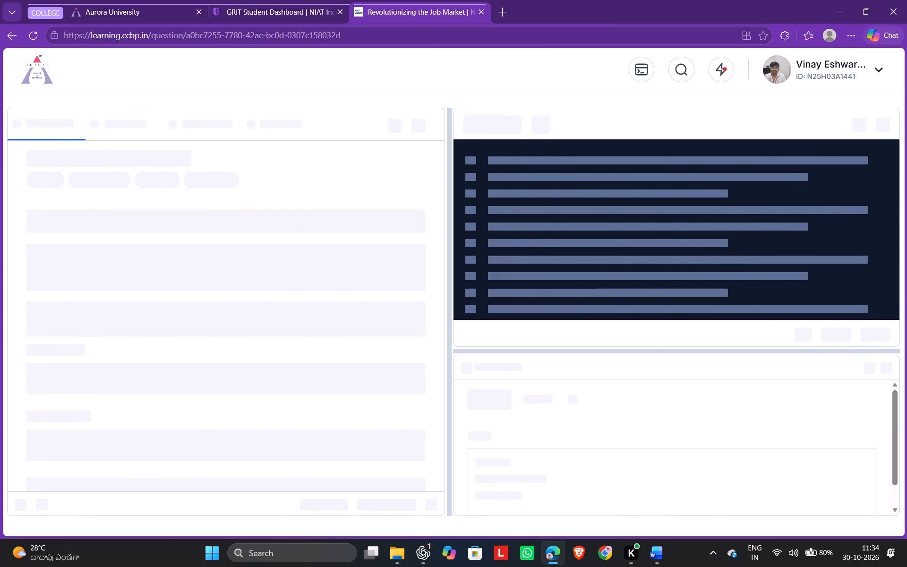
Run the existing C++ solution to Most Frequent Element and show its output beside the expected output.
left_click(821, 353)
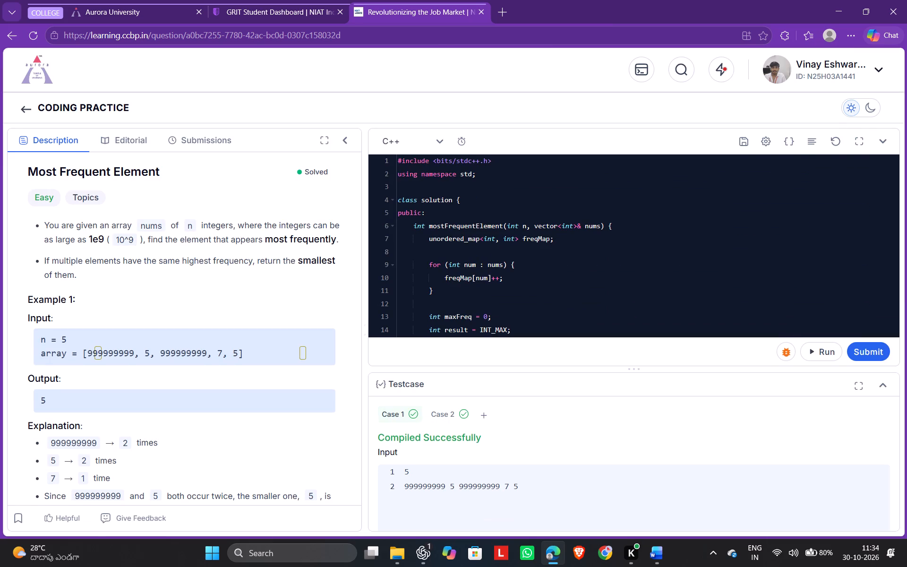
scroll(484, 392, "down", 2)
scroll(488, 457, "down", 1)
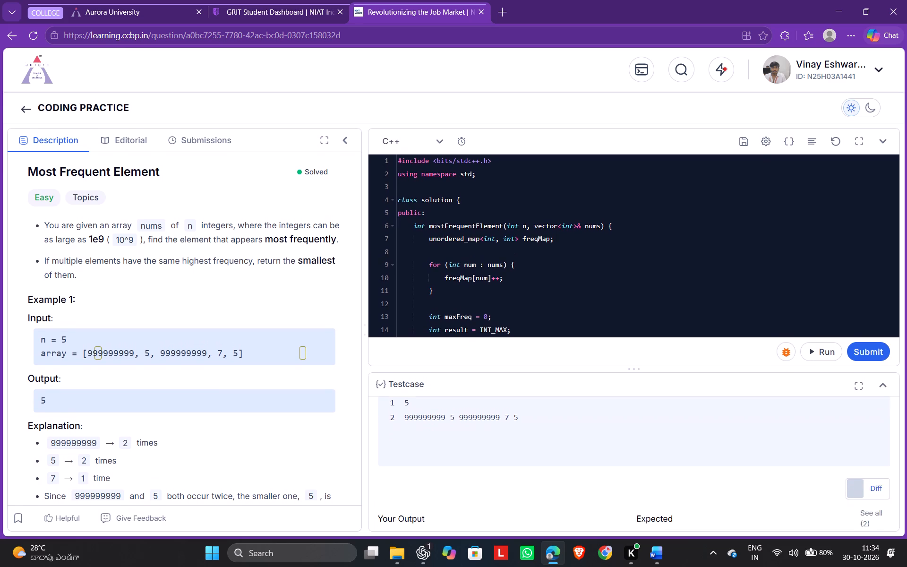
scroll(488, 457, "down", 2)
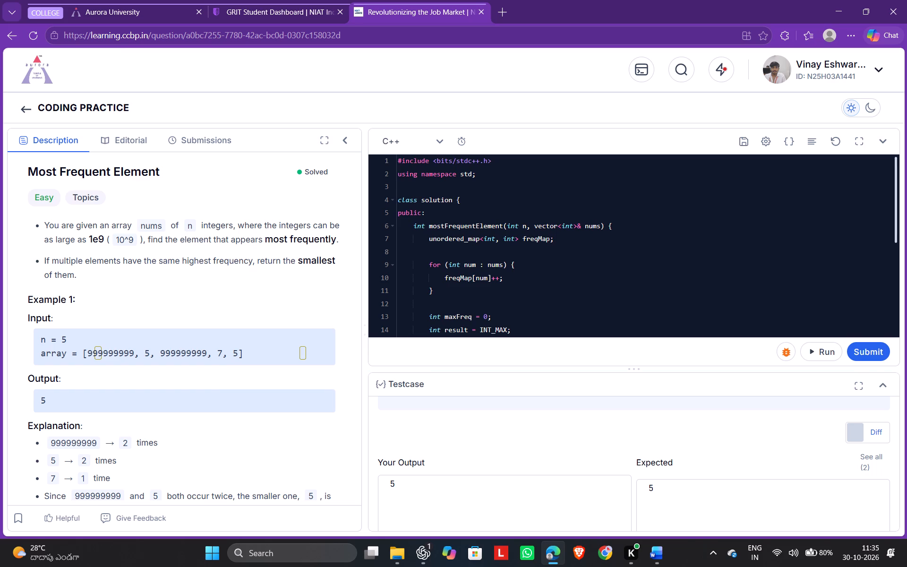
scroll(419, 320, "up", 1)
scroll(453, 399, "down", 1)
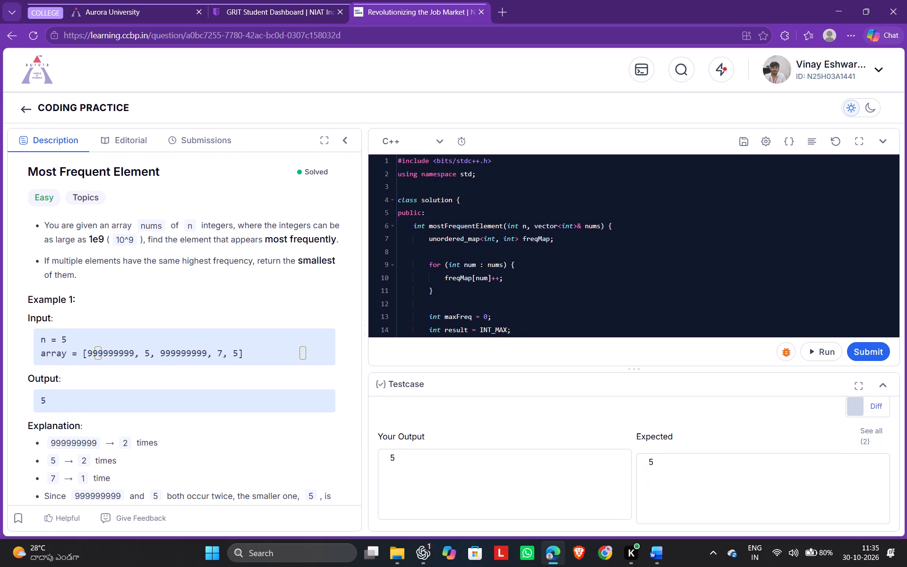
scroll(453, 399, "down", 2)
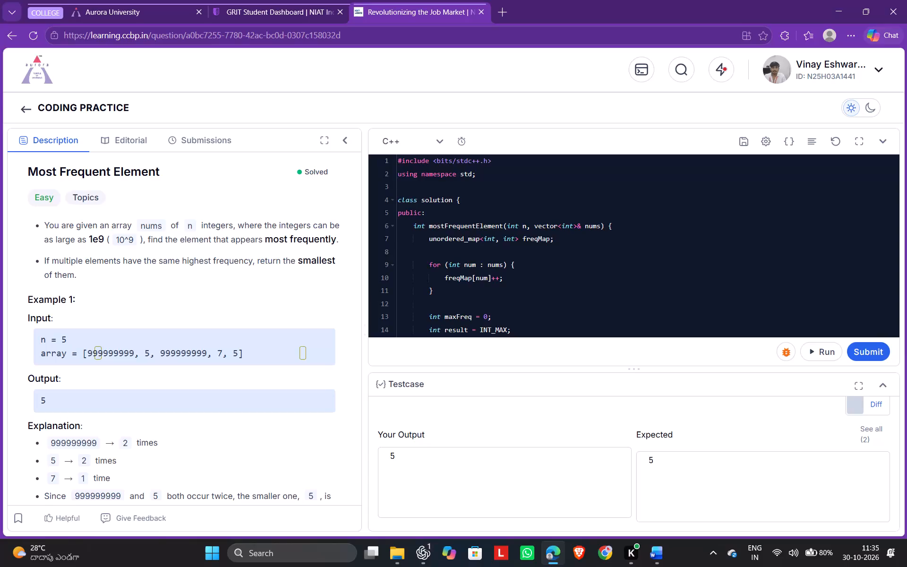
Capture a rectangular screenshot of the whole coding practice page, with quick mark-up enabled, from the portal header down to the outputs.
key("shift+super+s")
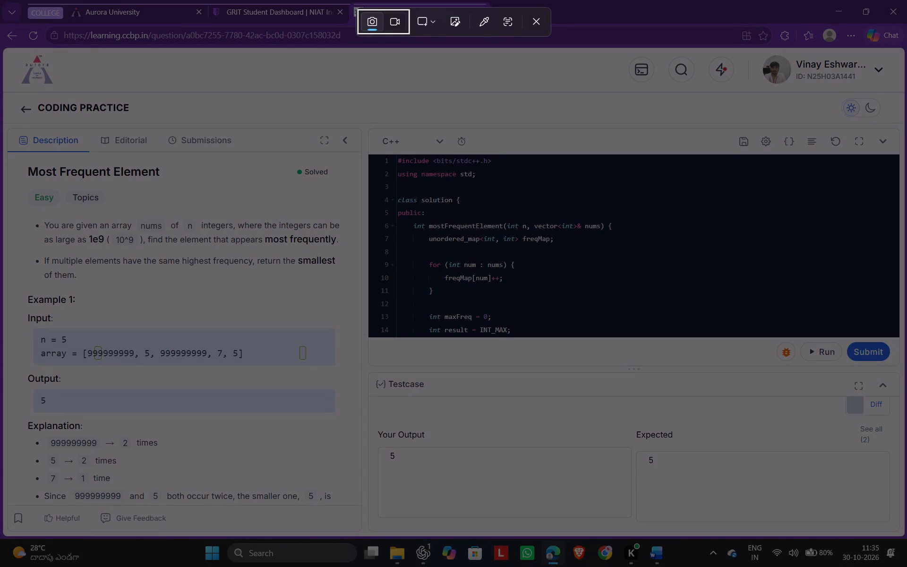
left_click(458, 24)
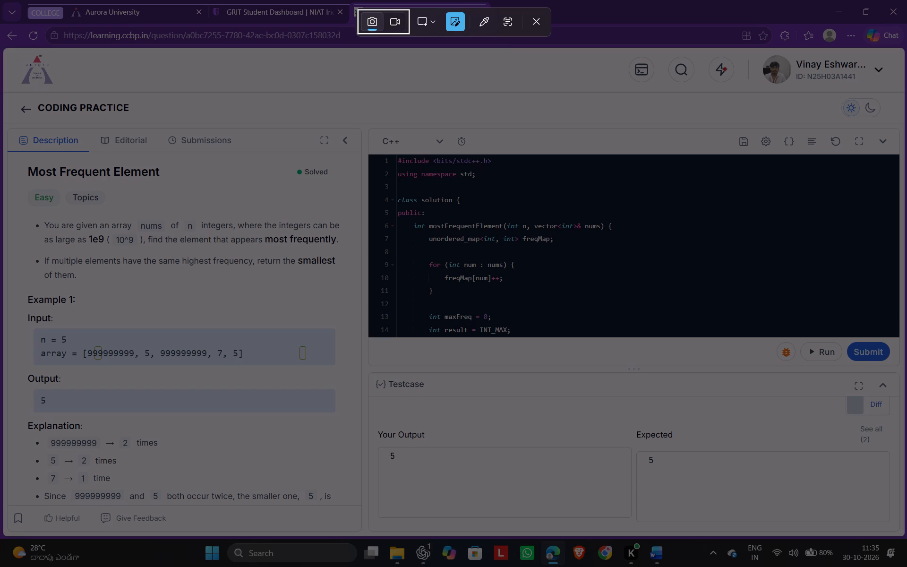
left_click_drag(4, 46, 98, 117)
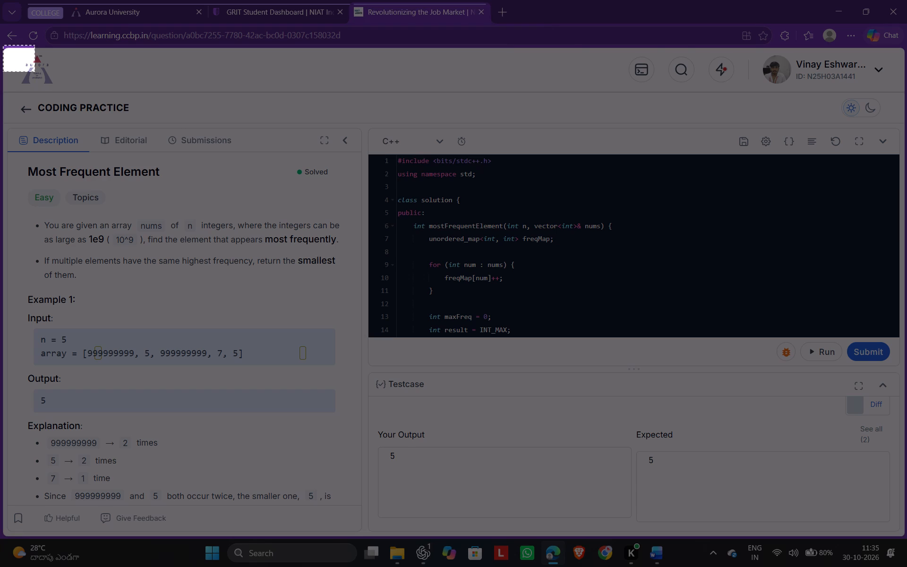
left_click_drag(98, 117, 906, 519)
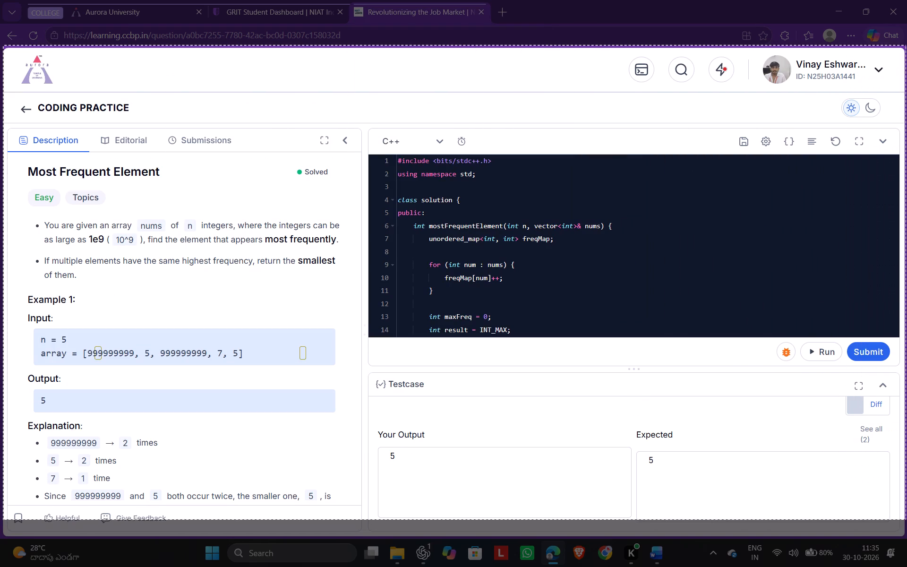
left_click_drag(906, 519, 906, 537)
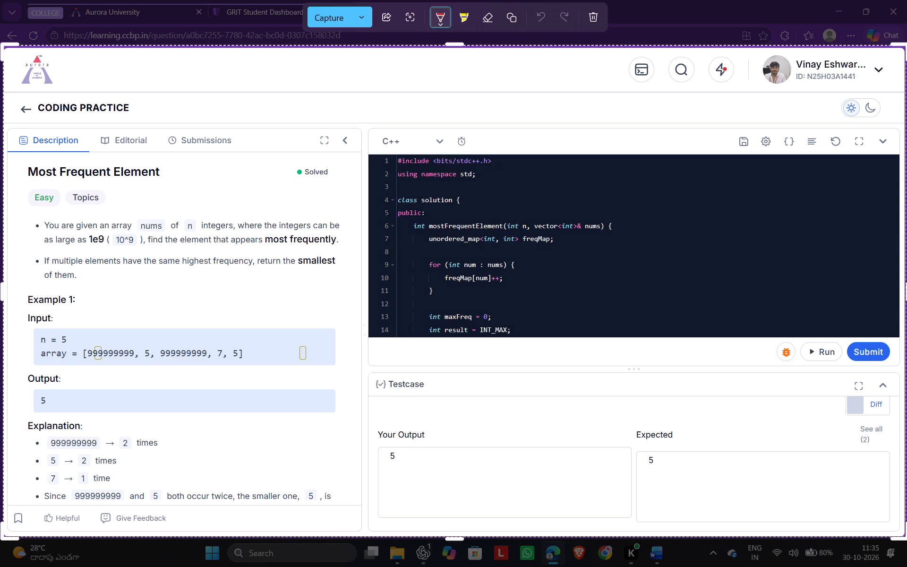
left_click(360, 16)
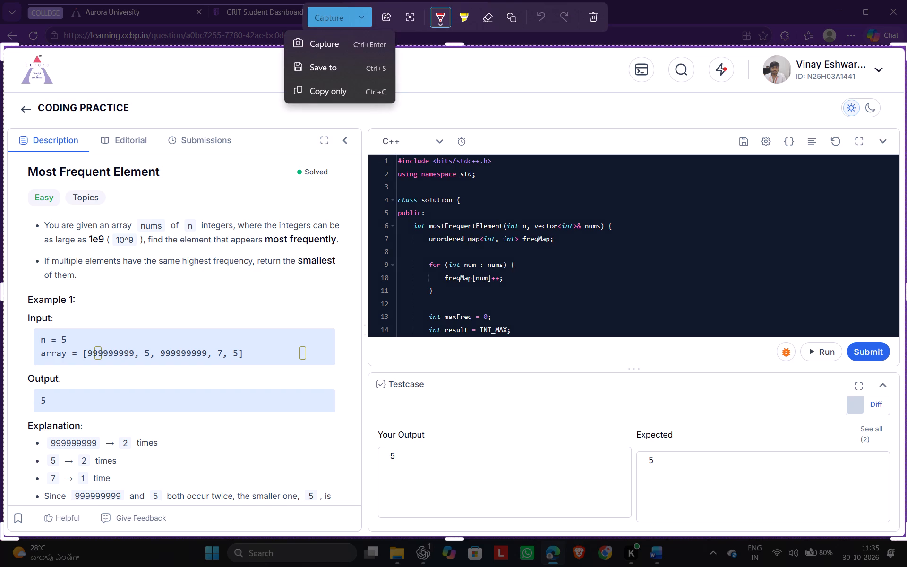
left_click(331, 14)
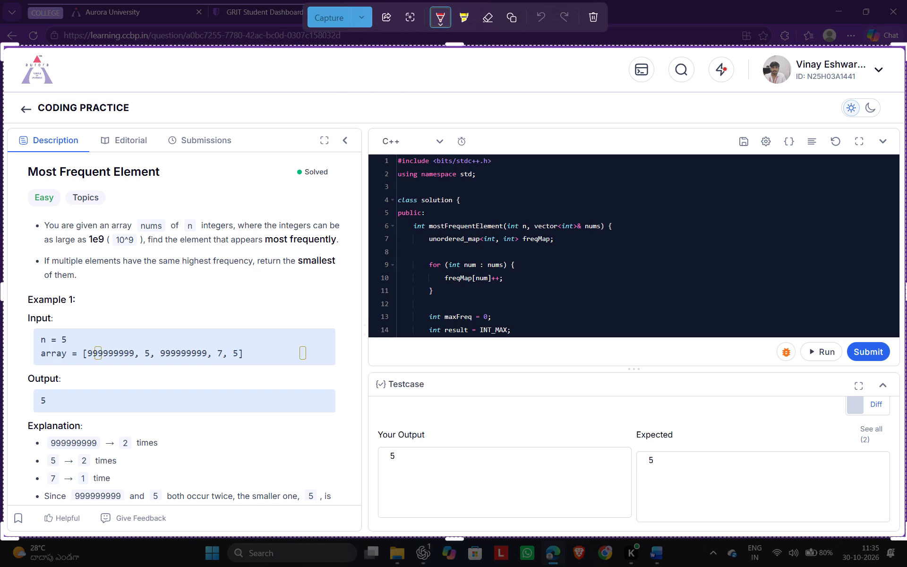
left_click(331, 14)
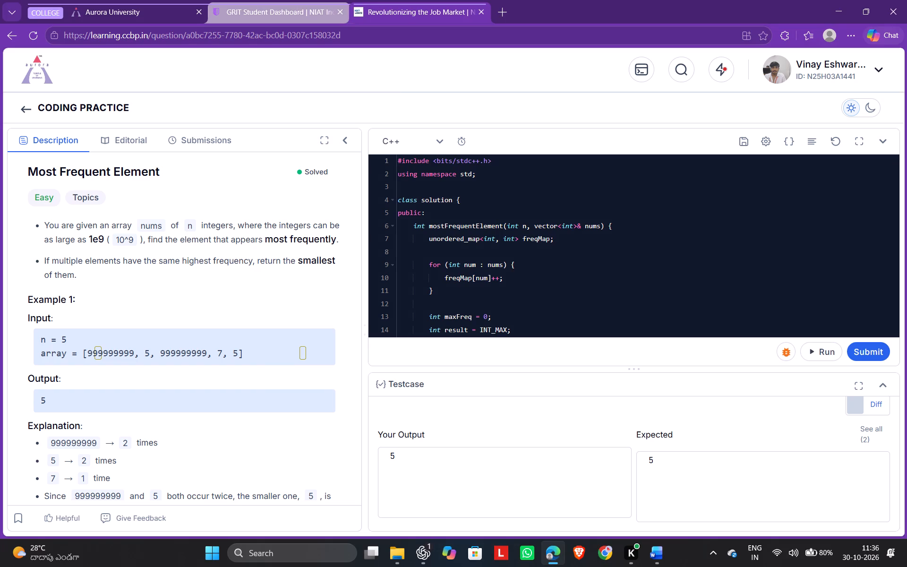
Switch to Word and paste the captured screenshot at the top of the second page.
left_click(659, 550)
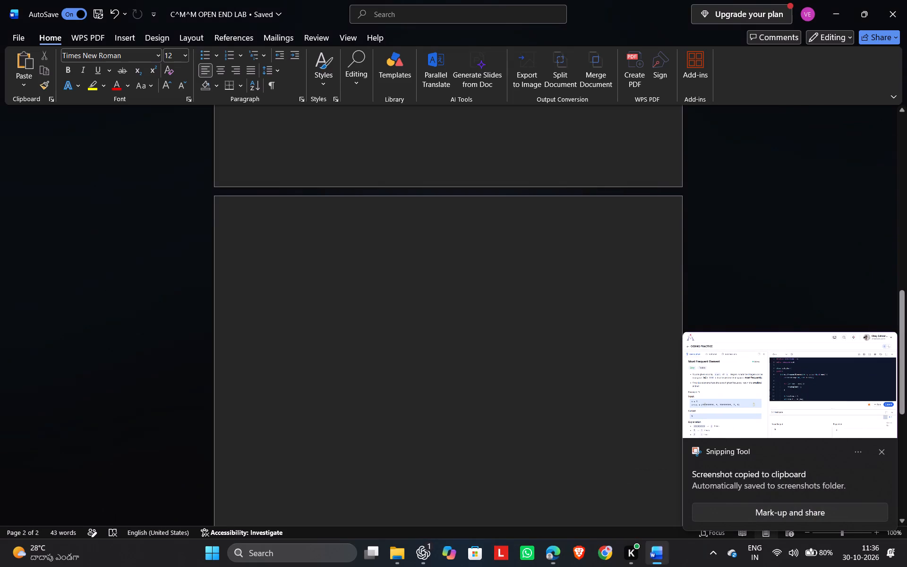
left_click(360, 247)
key("ctrl+v")
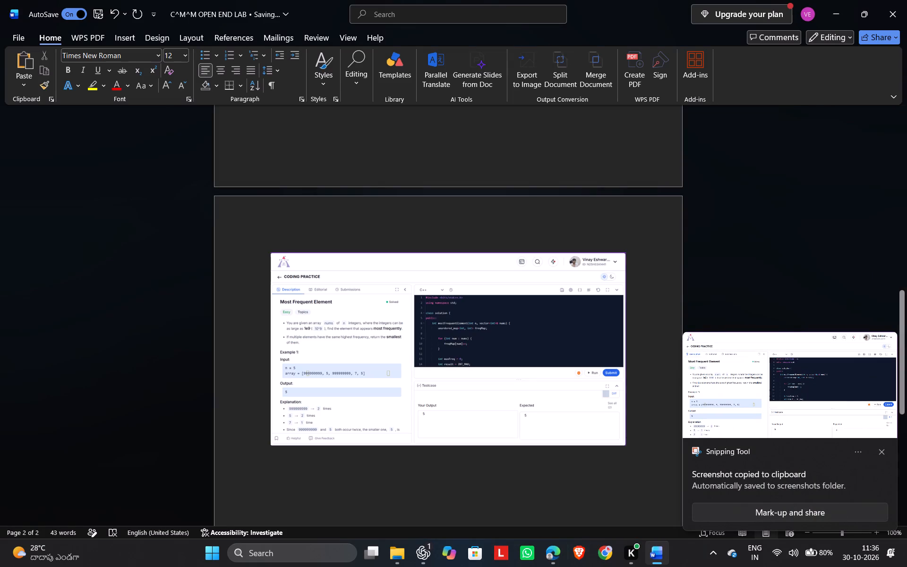
Switch to Edge and copy the entire C++ solution of Most Frequent Element from the code editor.
left_click(560, 558)
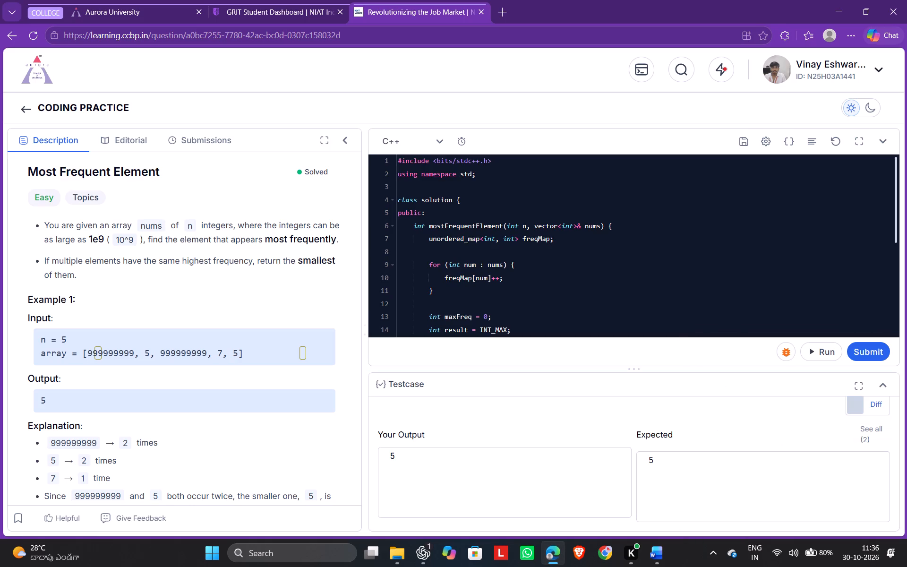
left_click(555, 308)
key("ctrl+a")
key("ctrl+c")
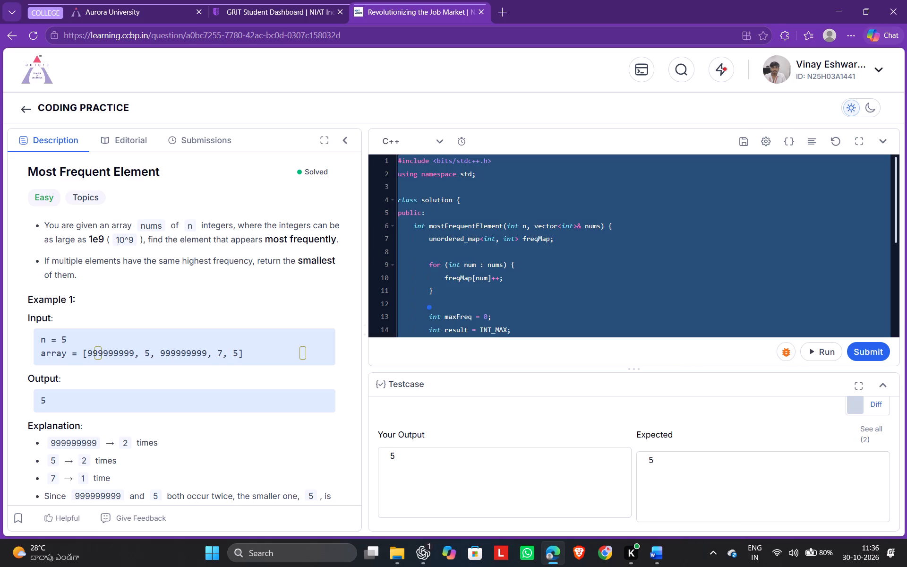
In Word, add the label "CODE:" below the screenshot with the copied solution beneath it, ending on a new blank line.
left_click(658, 556)
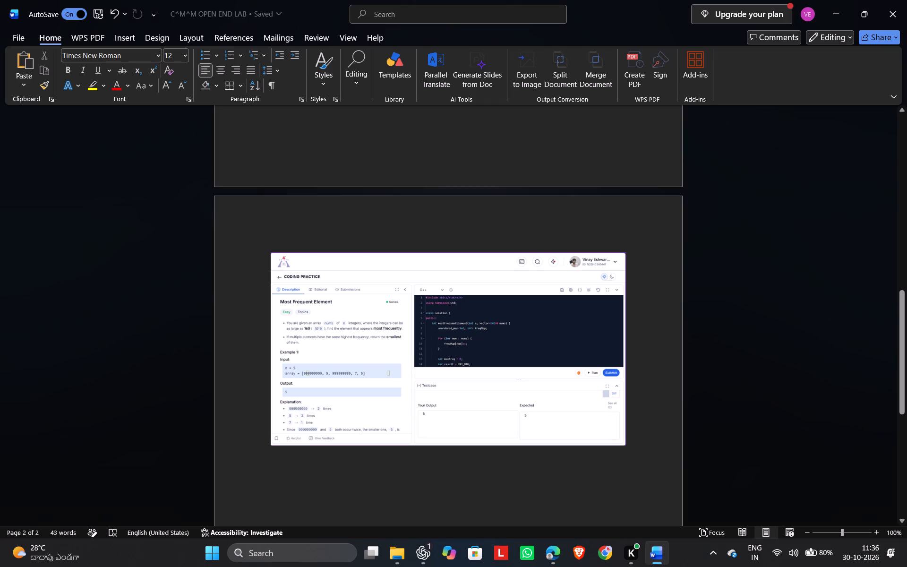
key("Return")
key("c")
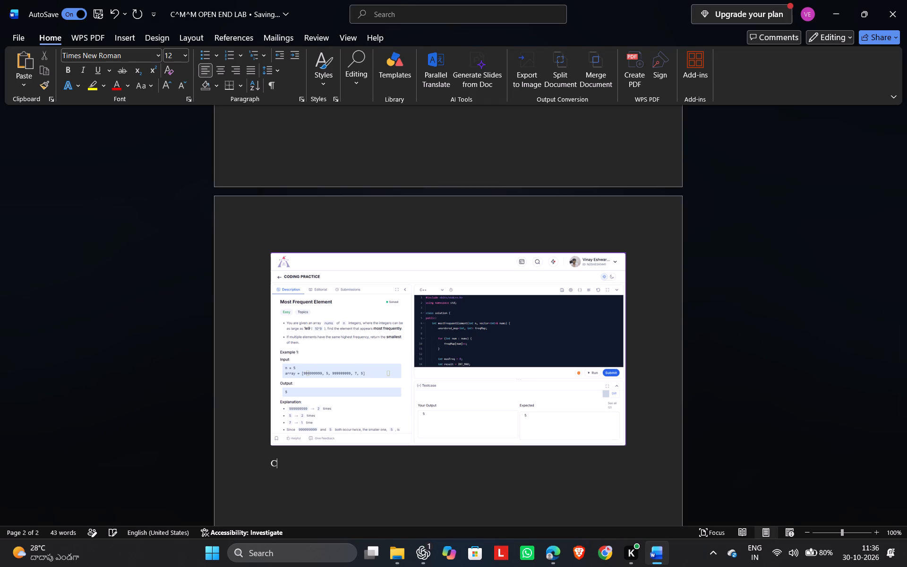
type("ODE")
key("shift+colon")
key("shift+Return")
key("ctrl+v")
scroll(596, 366, "up", 1)
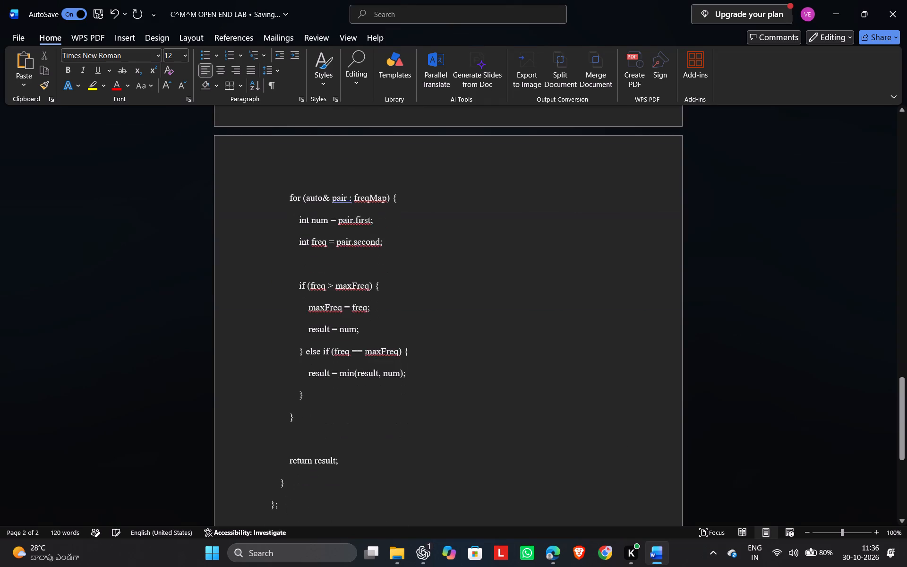
scroll(596, 366, "up", 1)
scroll(596, 366, "down", 2)
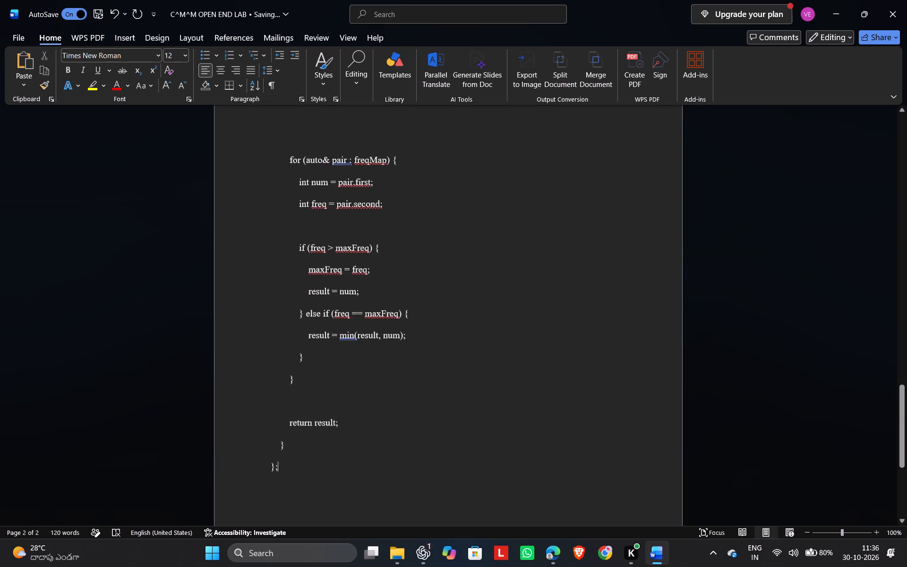
scroll(596, 366, "down", 1)
key("Return")
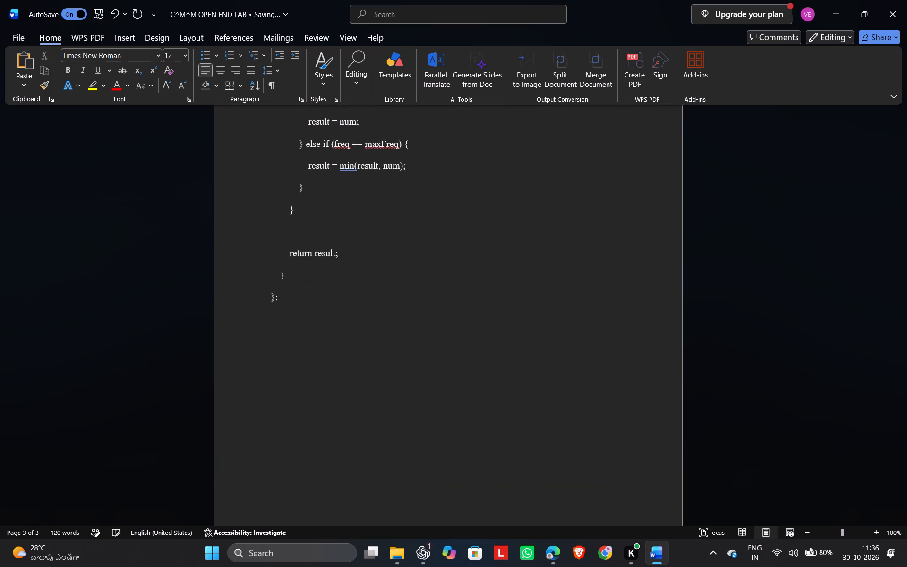
Switch to Edge, open the Half Pair Check problem from the Coding Practice list and run its C++ solution to show the outputs.
left_click(552, 541)
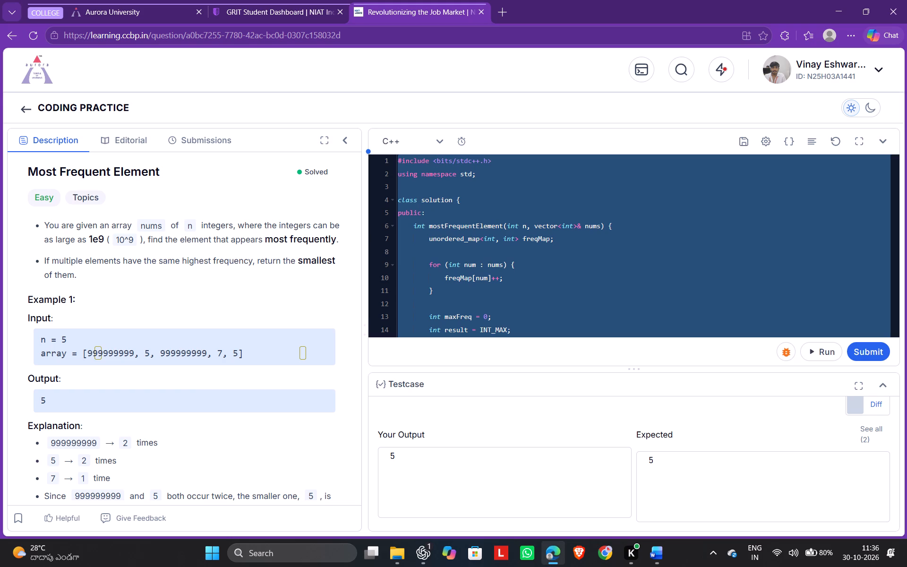
left_click(31, 107)
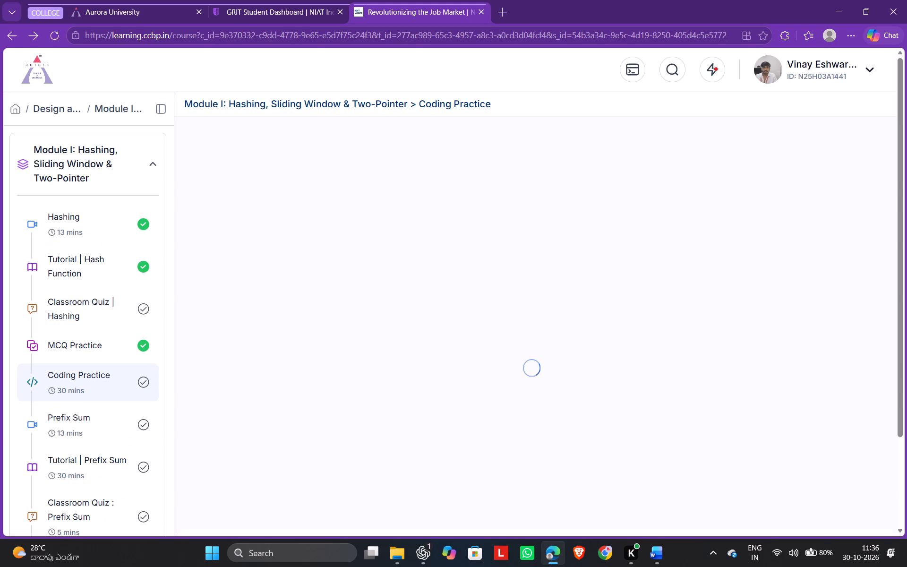
left_click(299, 258)
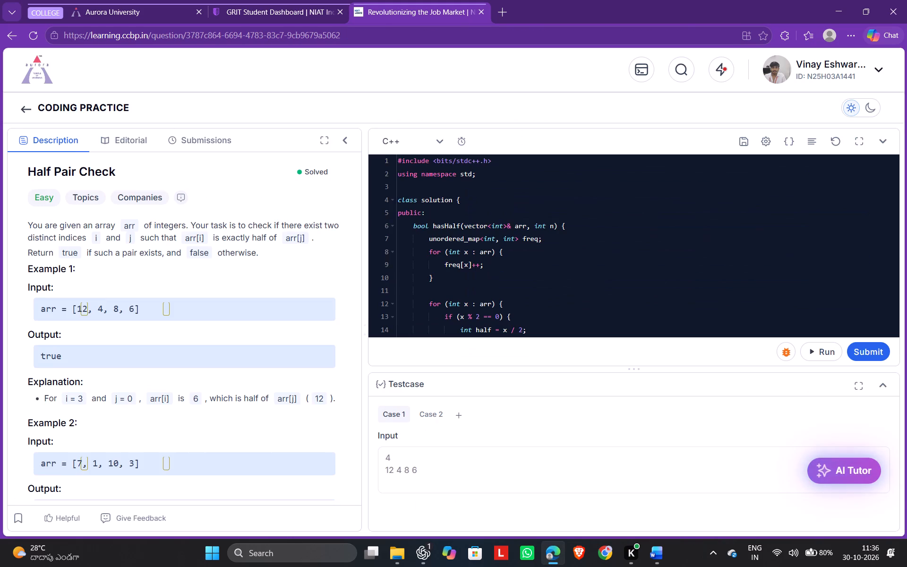
scroll(564, 253, "up", 1)
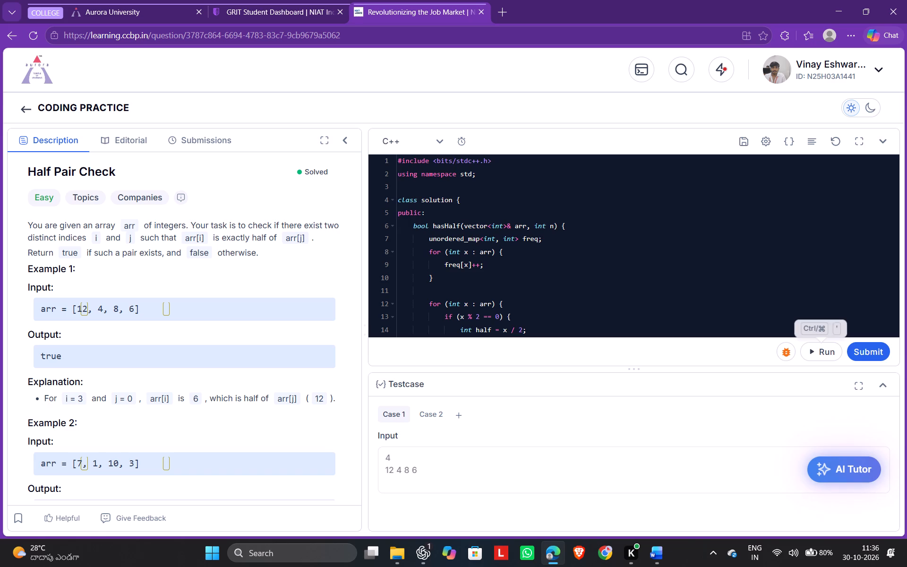
left_click(826, 348)
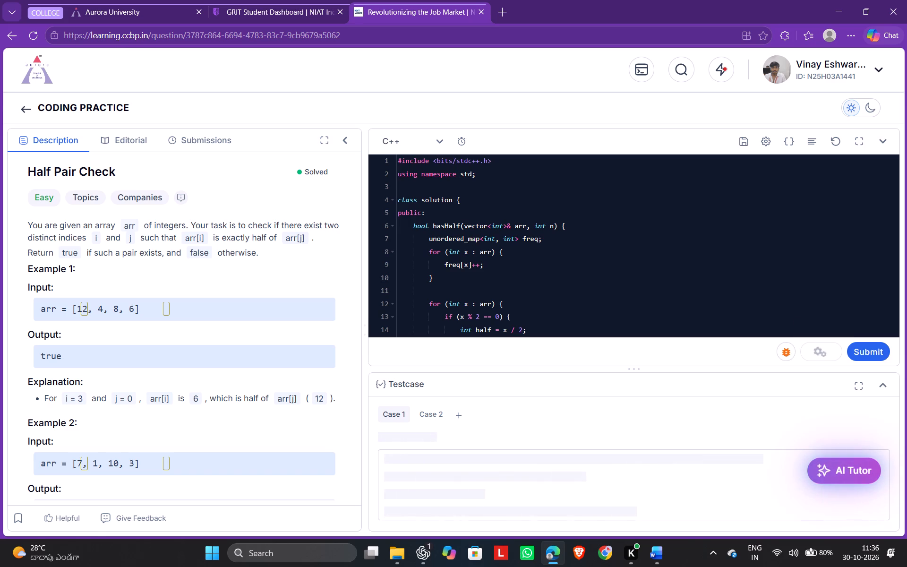
scroll(567, 479, "down", 3)
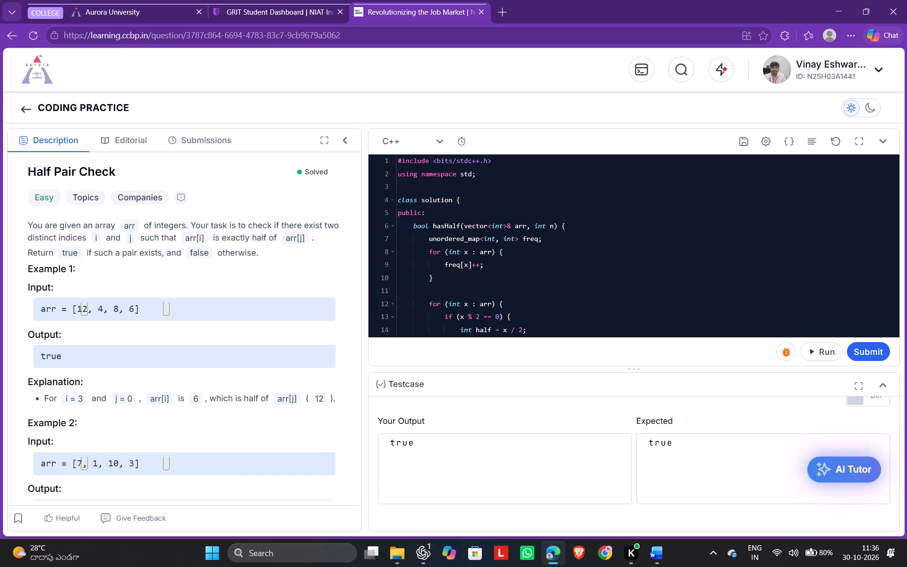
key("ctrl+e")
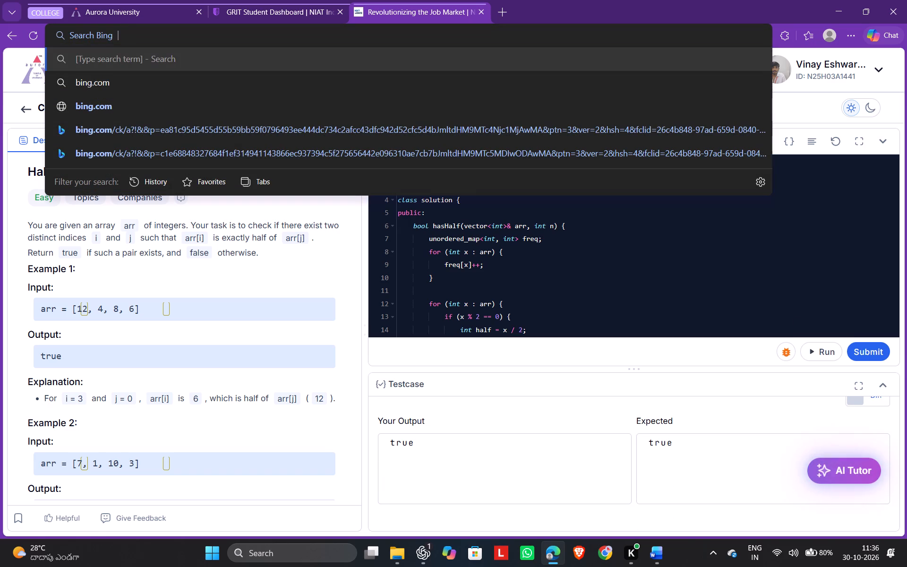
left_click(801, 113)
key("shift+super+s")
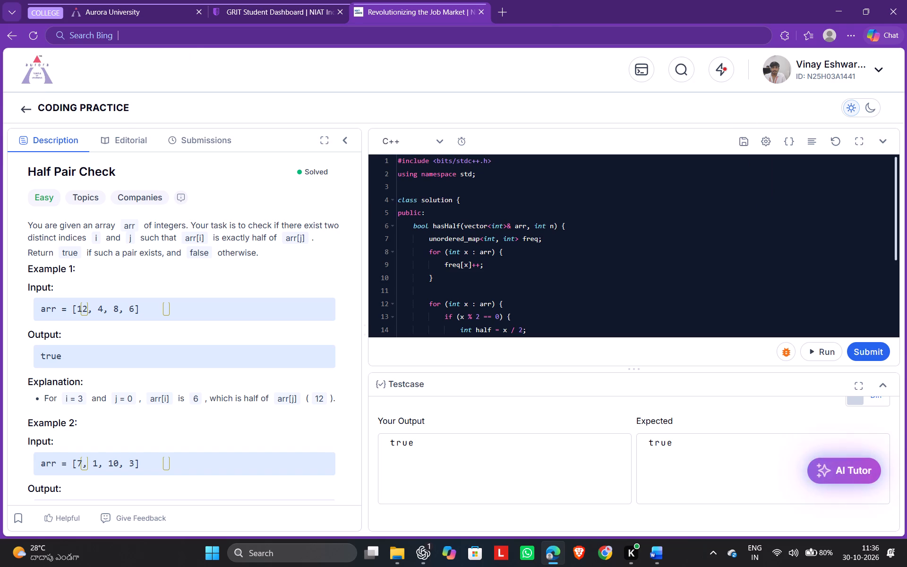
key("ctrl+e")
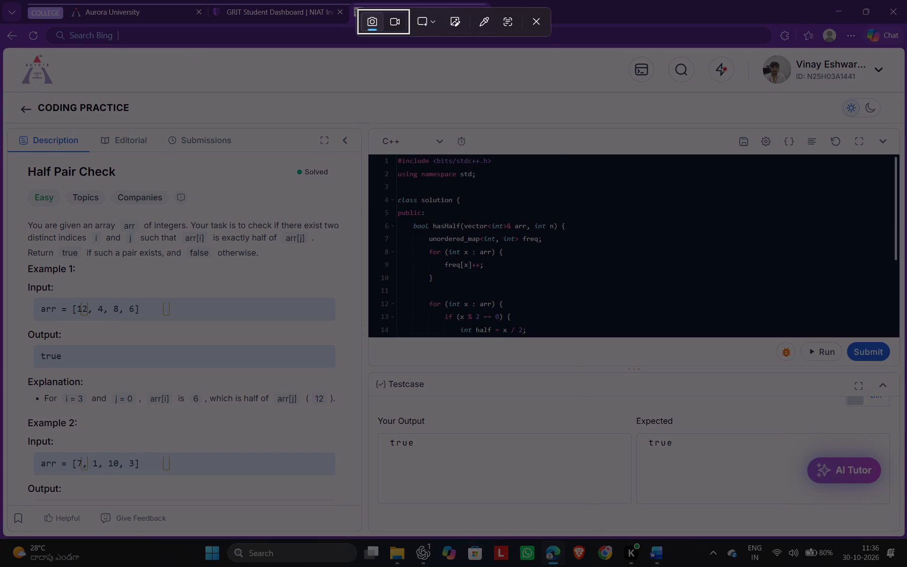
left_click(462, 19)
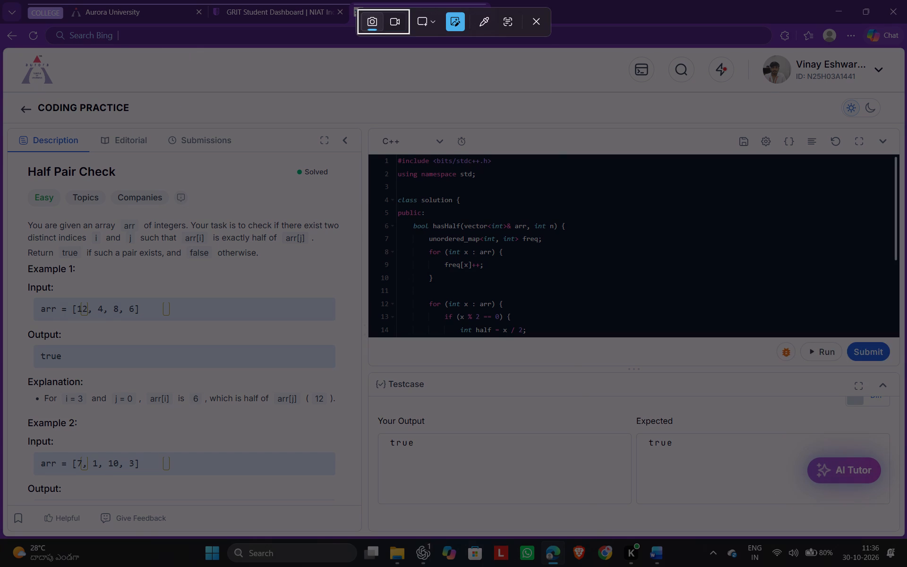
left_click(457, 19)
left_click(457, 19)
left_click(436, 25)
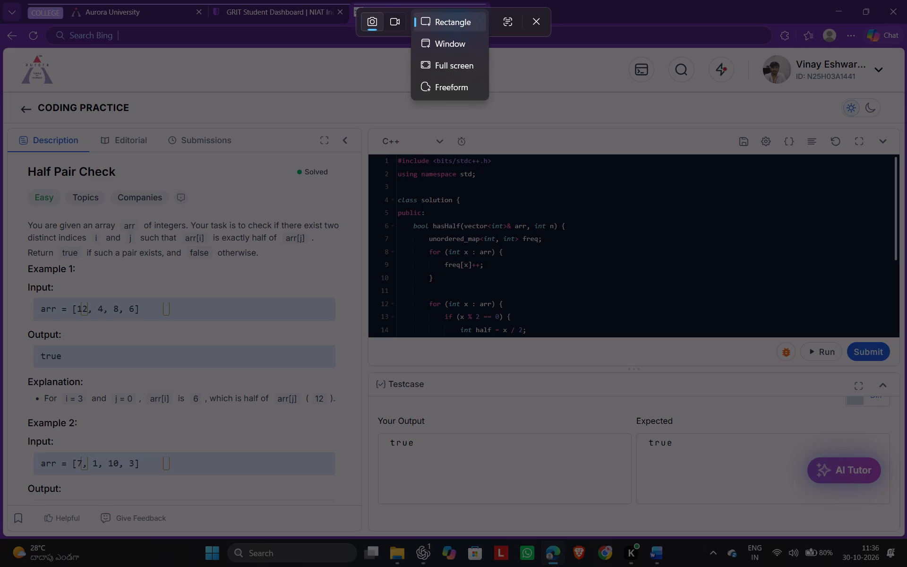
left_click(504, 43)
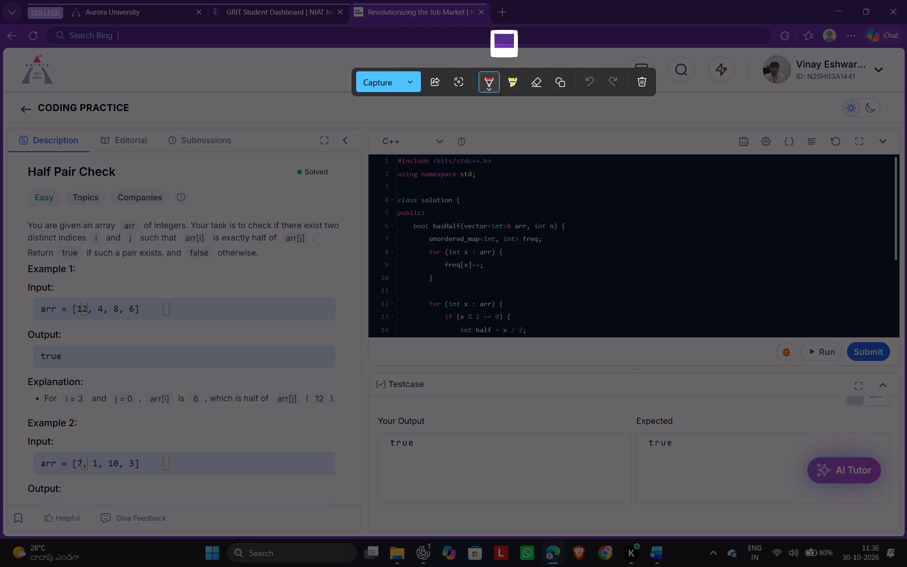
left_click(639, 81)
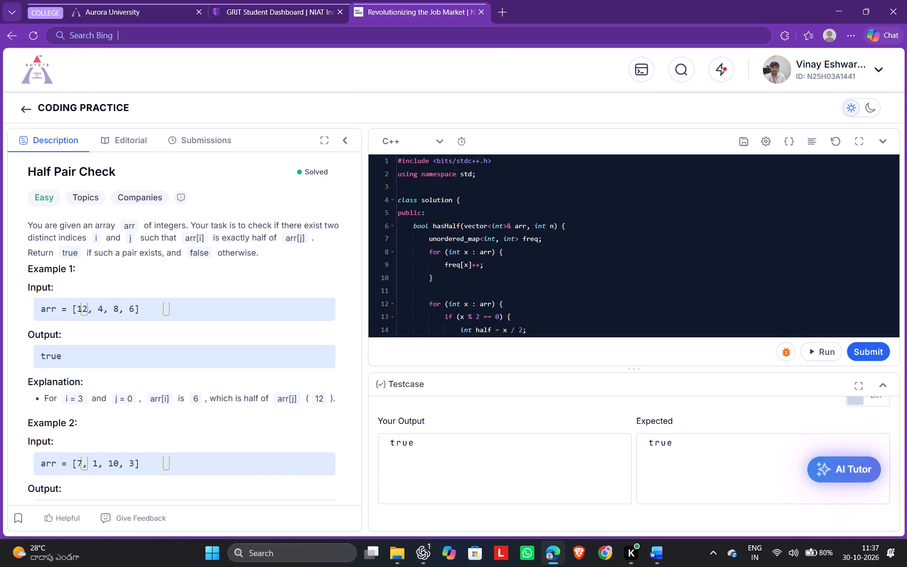
Capture a full-screen screenshot of the Half Pair Check page with quick mark-up turned off.
key("shift+super+s")
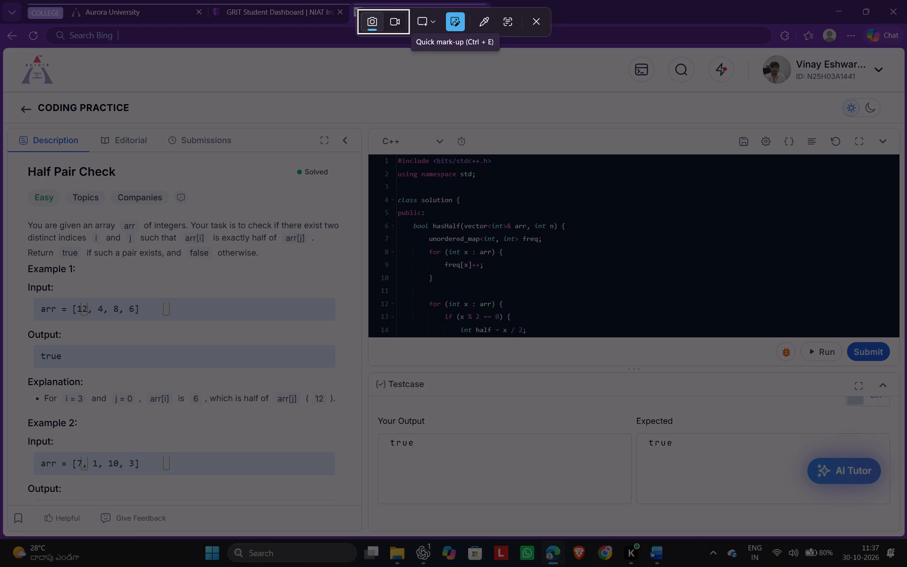
left_click(455, 21)
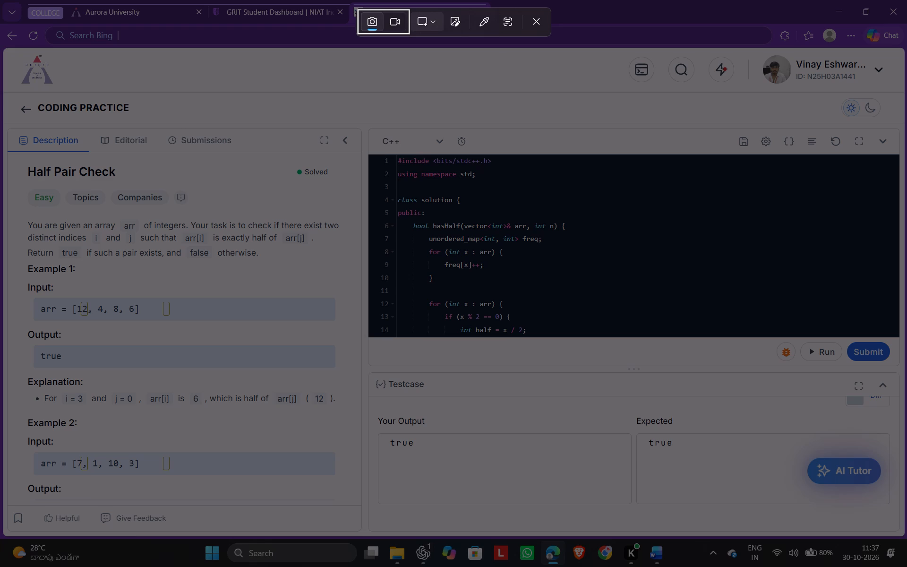
left_click(433, 22)
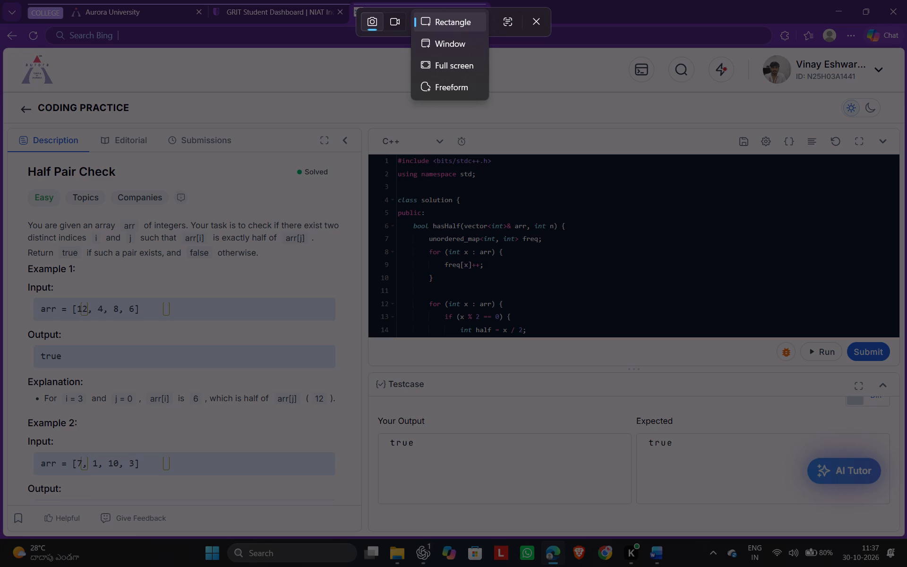
left_click(442, 62)
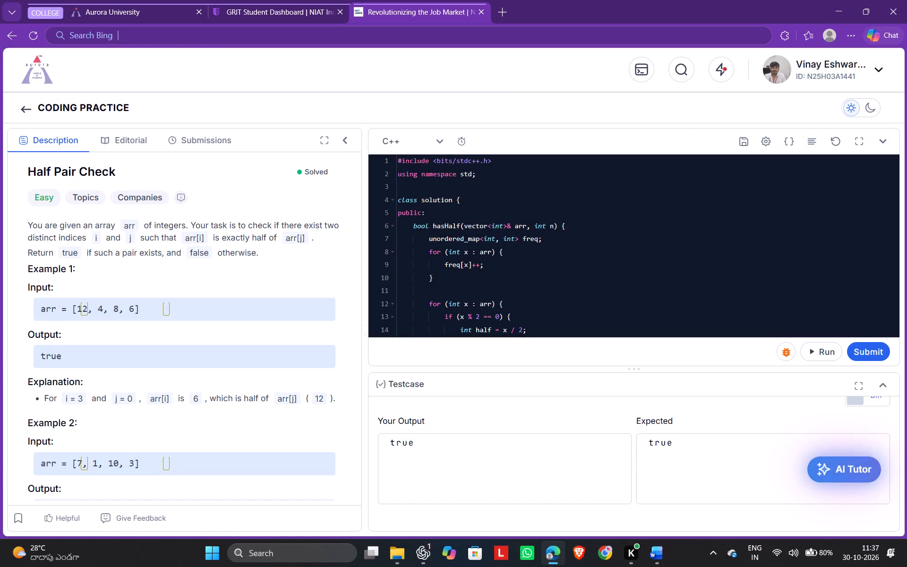
Switch to Word and paste the screenshot below the Most Frequent Element code, followed by a new line.
left_click(660, 555)
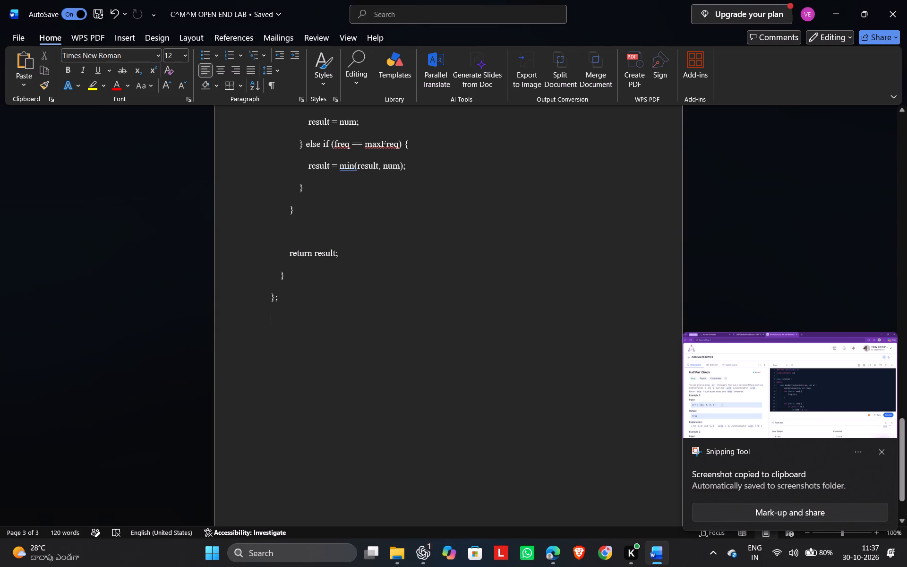
key("ctrl+v")
scroll(438, 420, "down", 1)
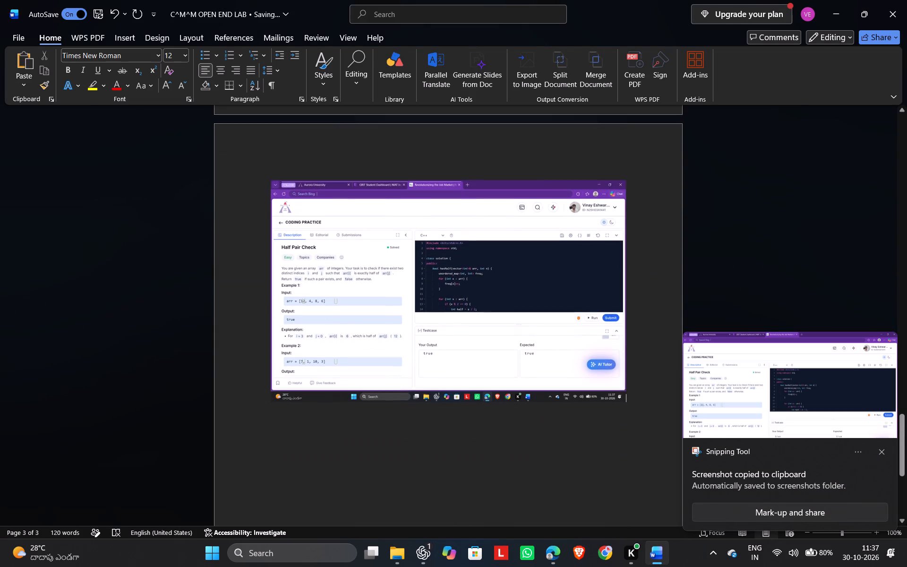
key("Return")
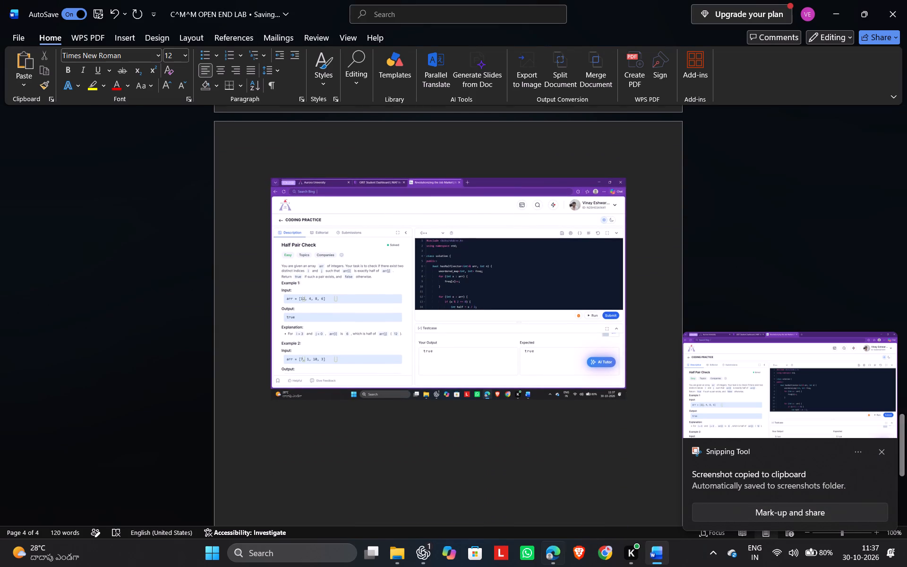
Switch to Edge and copy the entire C++ solution of Half Pair Check from the code editor.
left_click(576, 472)
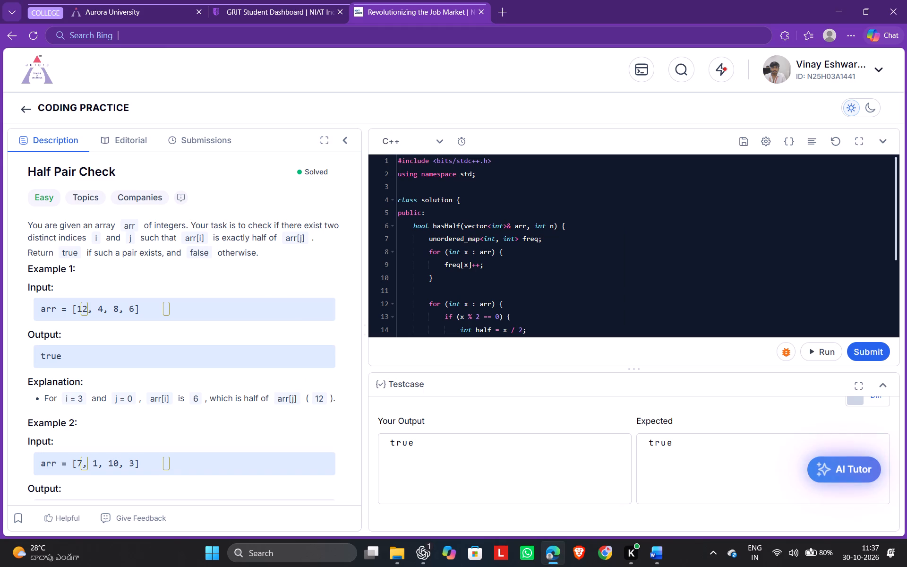
left_click(575, 283)
key("ctrl+a")
key("ctrl+c")
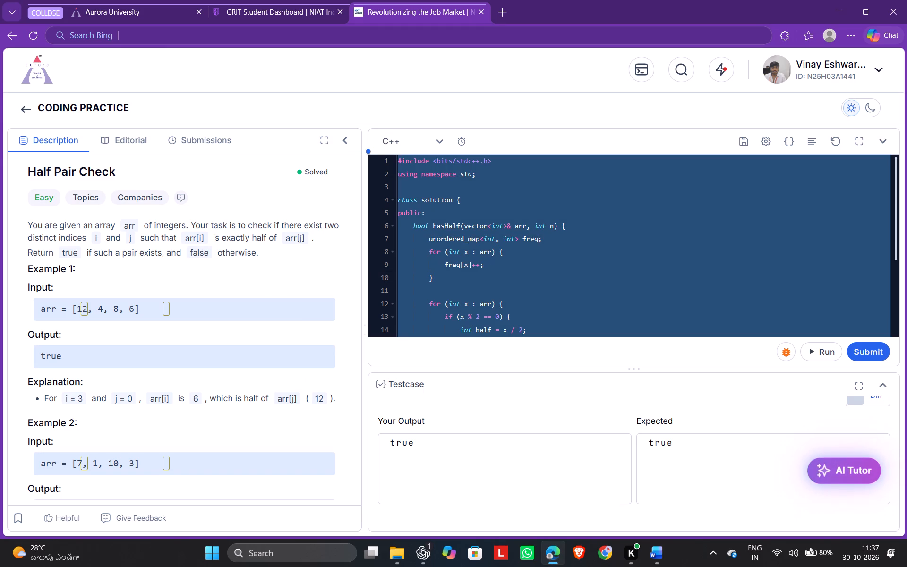
In Word, add the label "CODE:" below the Half Pair Check screenshot with the copied solution beneath it, ending on a new blank line.
left_click(653, 548)
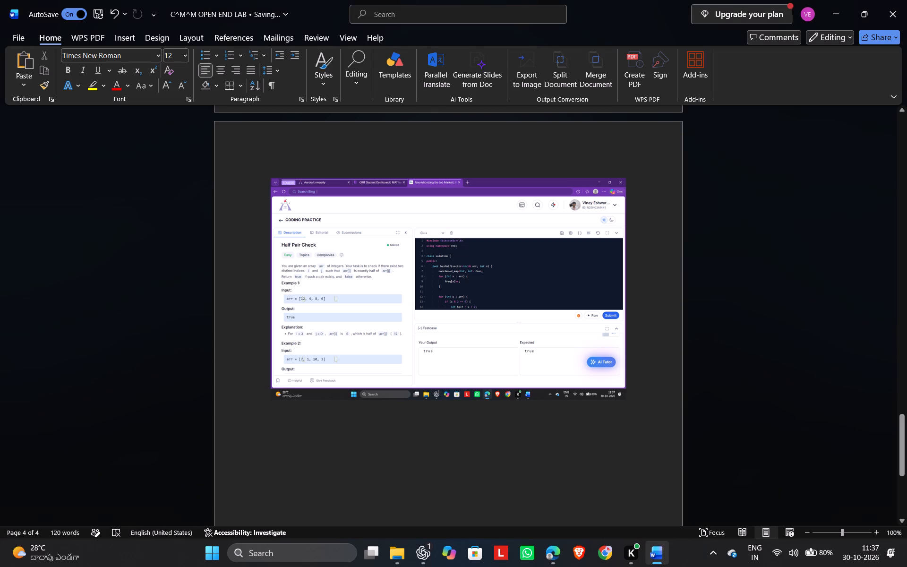
type("CODE:")
key("shift+Return")
key("ctrl+v")
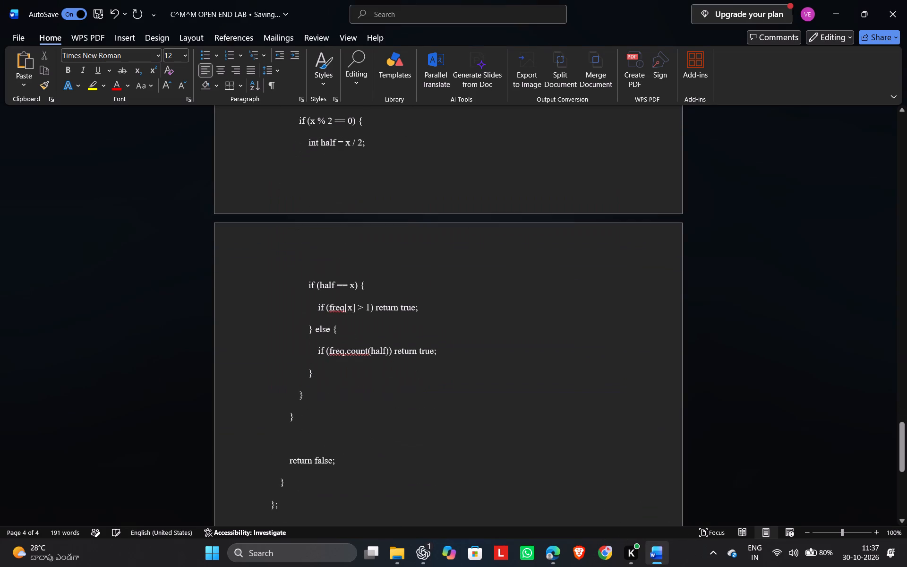
scroll(513, 450, "down", 2)
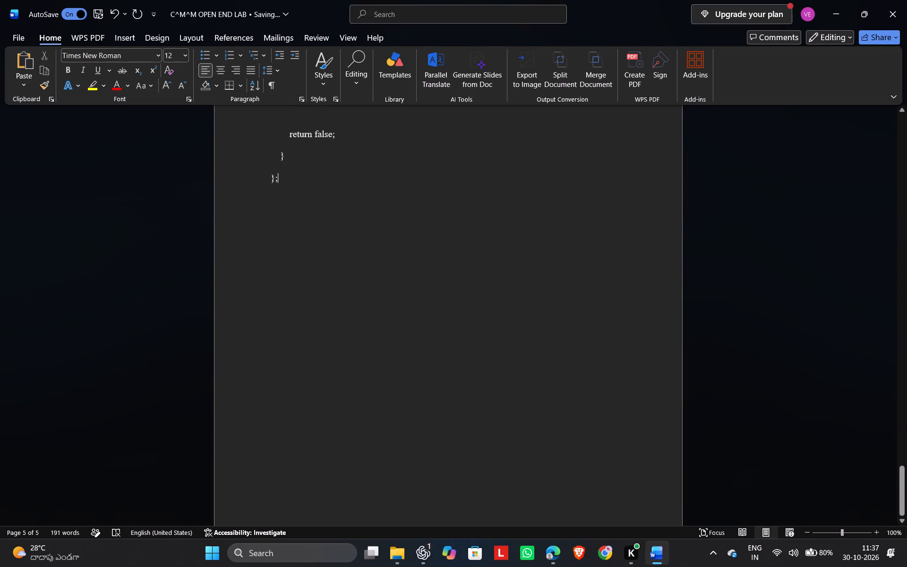
scroll(513, 450, "down", 2)
key("Return")
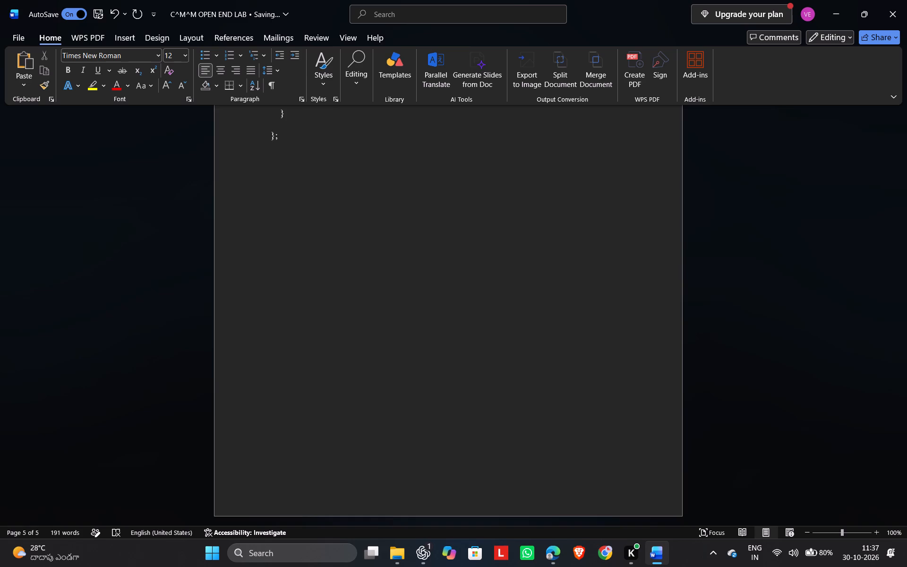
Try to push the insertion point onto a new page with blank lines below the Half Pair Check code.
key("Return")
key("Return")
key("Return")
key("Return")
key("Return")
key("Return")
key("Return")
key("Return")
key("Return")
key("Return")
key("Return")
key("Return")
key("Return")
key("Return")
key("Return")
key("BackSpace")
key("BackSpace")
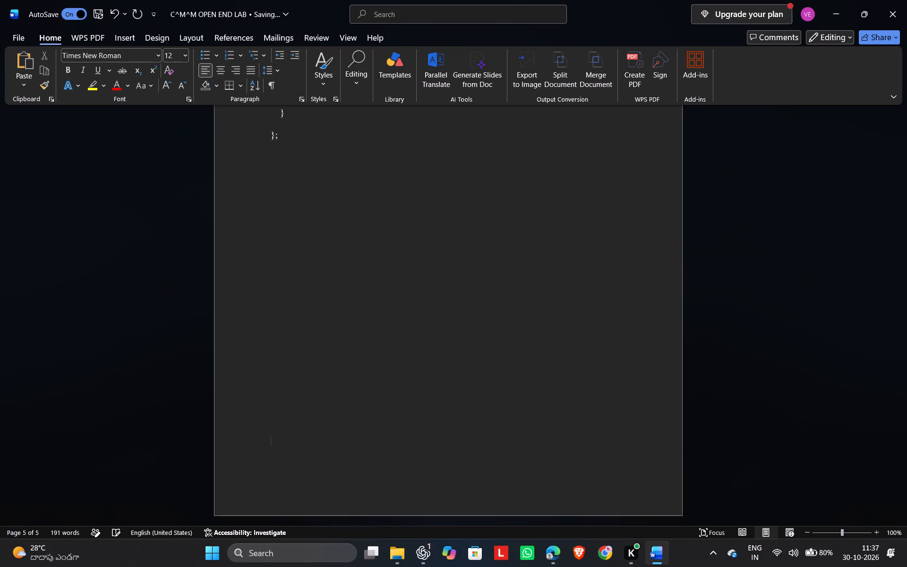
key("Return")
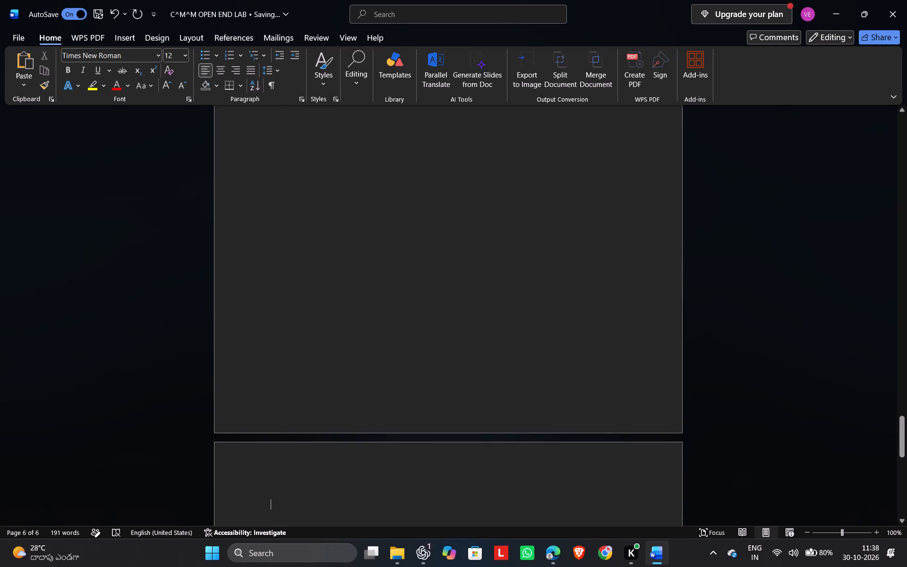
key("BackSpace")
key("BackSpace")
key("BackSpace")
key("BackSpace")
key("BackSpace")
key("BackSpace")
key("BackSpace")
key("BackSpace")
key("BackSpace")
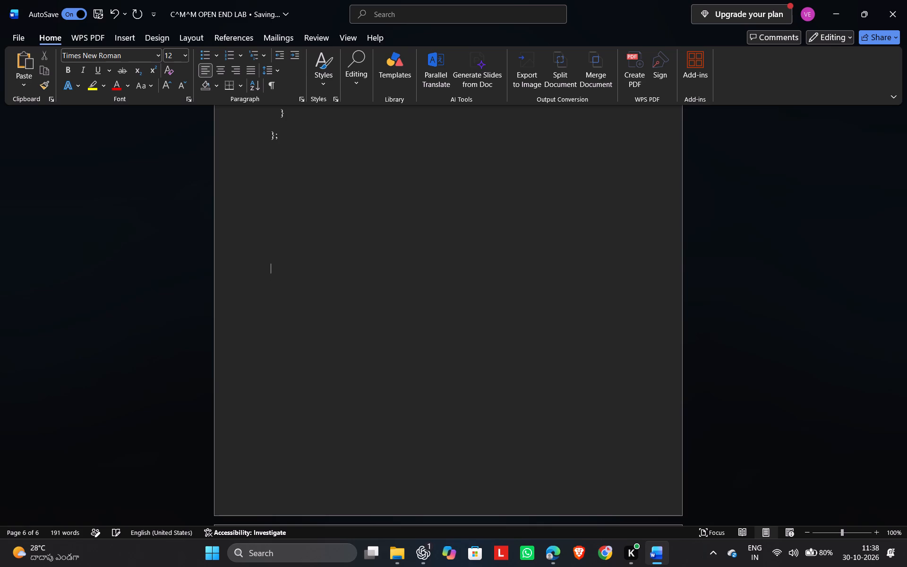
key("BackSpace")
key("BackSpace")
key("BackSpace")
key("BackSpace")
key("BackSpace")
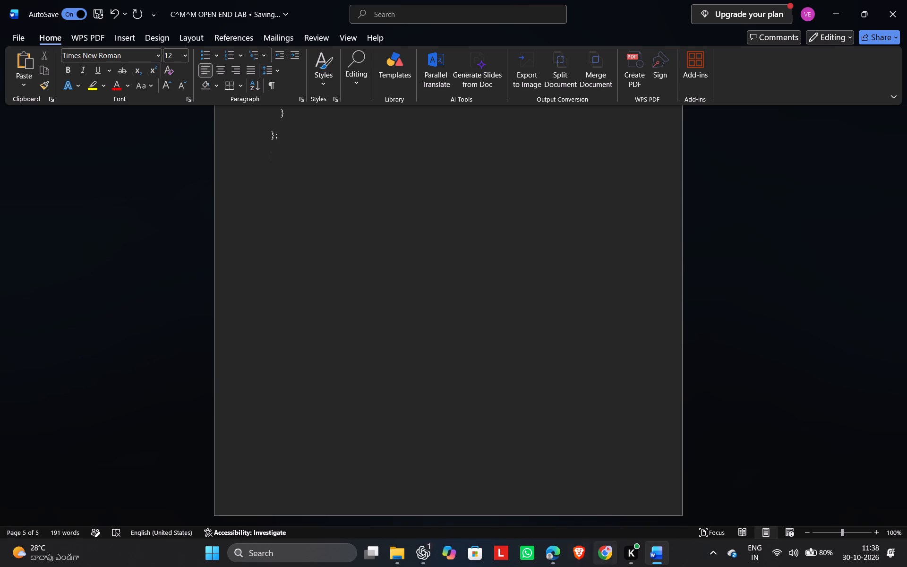
Switch to Edge and open the Prefix Sum Array problem from the coding practice set that follows the Prefix Sum lessons.
left_click(558, 541)
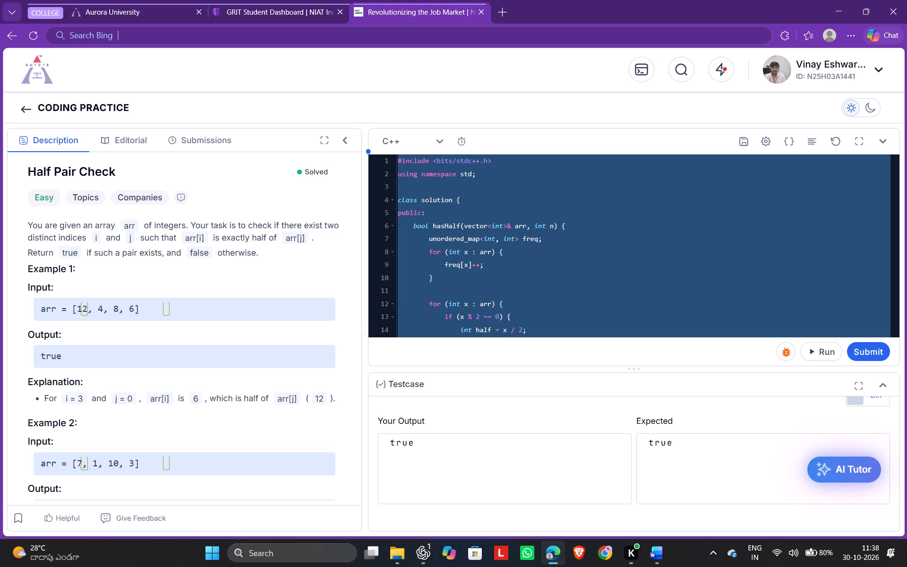
left_click(26, 104)
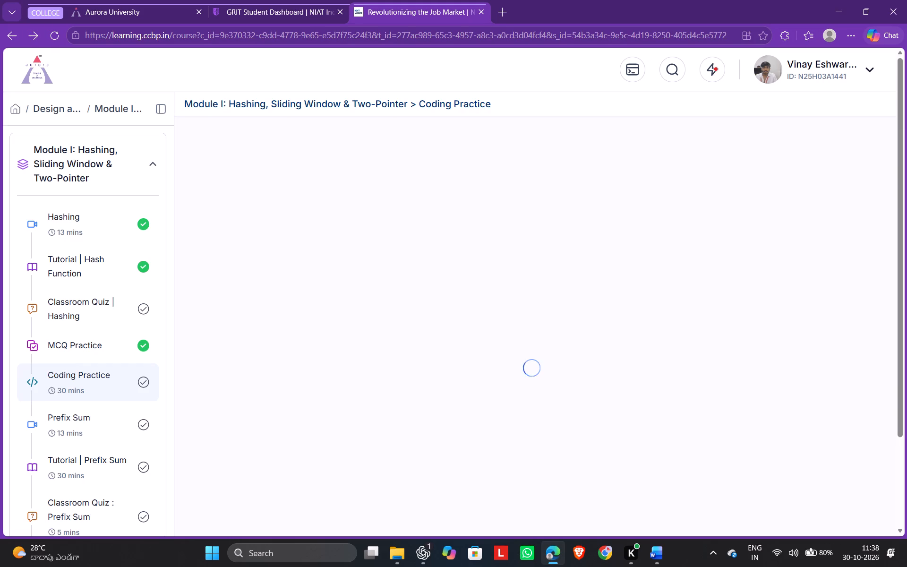
scroll(306, 298, "down", 7)
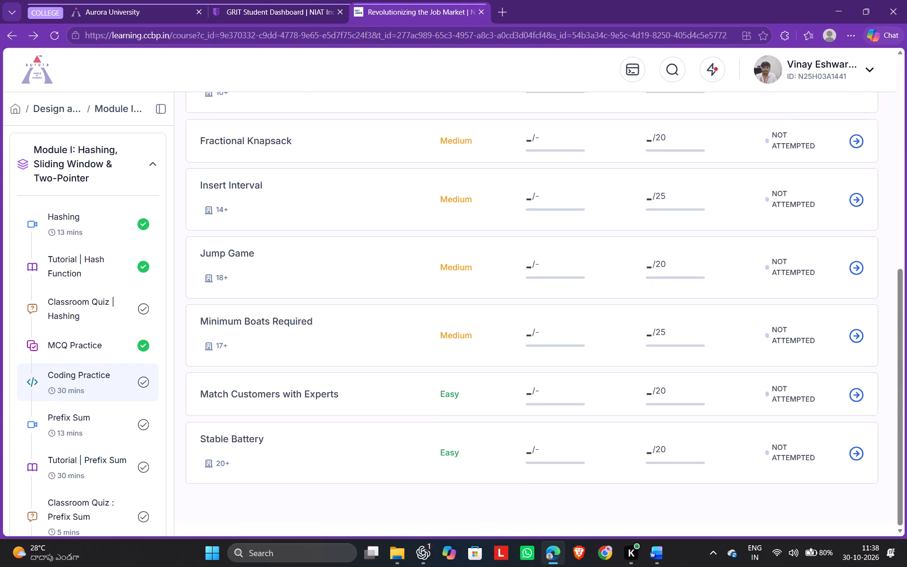
scroll(306, 298, "up", 3)
scroll(96, 457, "down", 1)
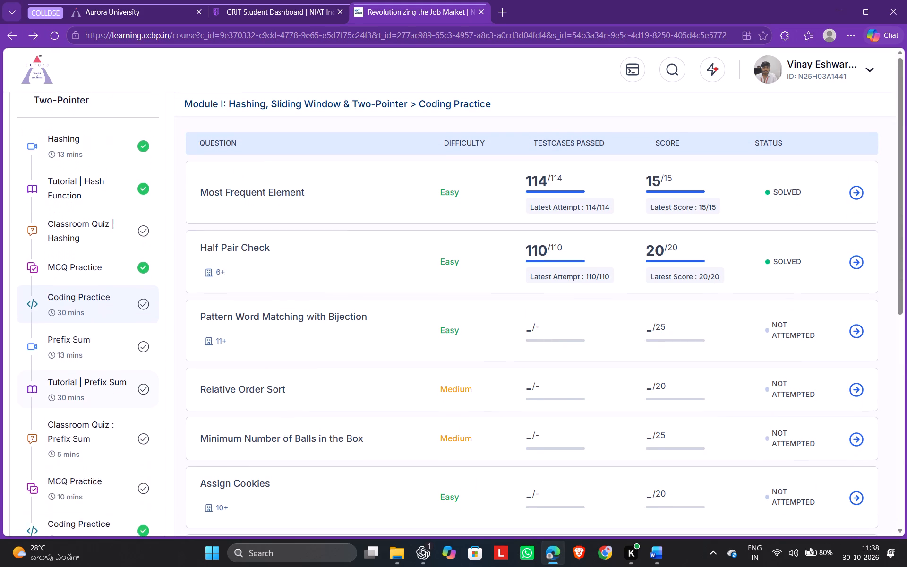
scroll(96, 457, "down", 1)
left_click(95, 468)
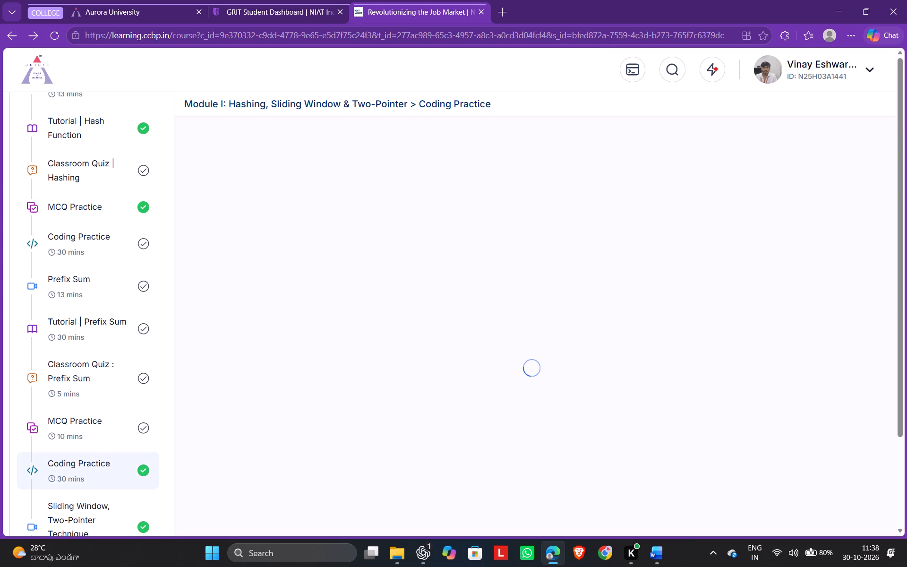
left_click(433, 202)
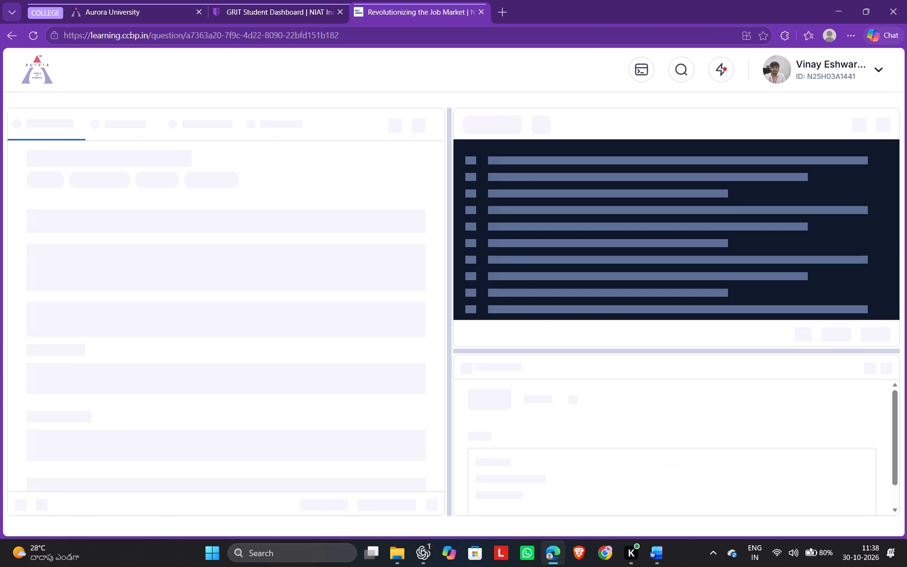
Run the Prefix Sum Array solution and capture a full-screen screenshot showing its output beside the expected output.
scroll(552, 435, "down", 3)
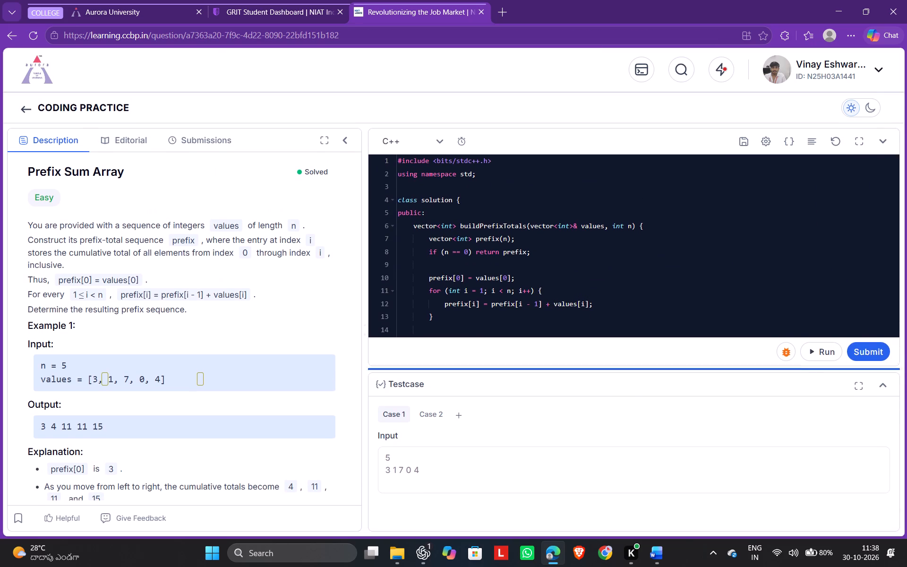
left_click(817, 352)
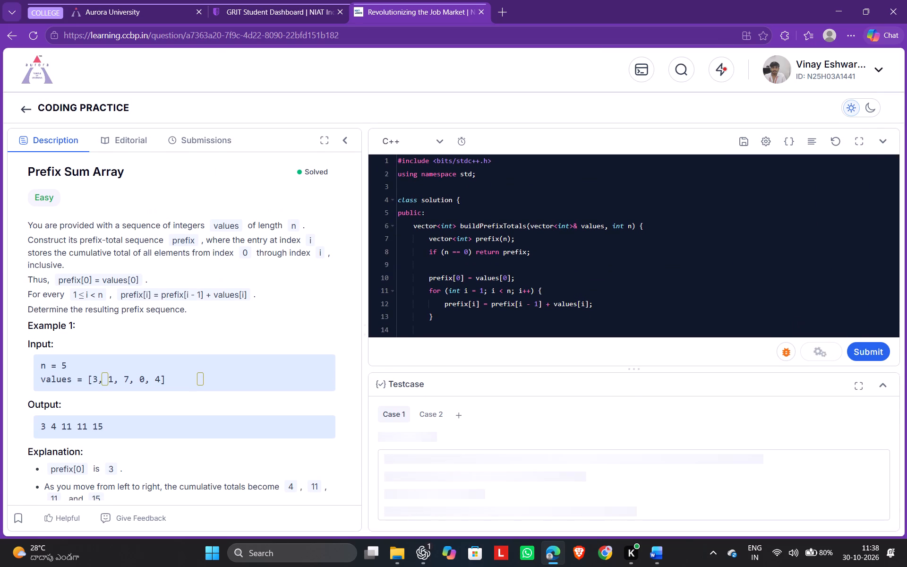
scroll(586, 462, "down", 3)
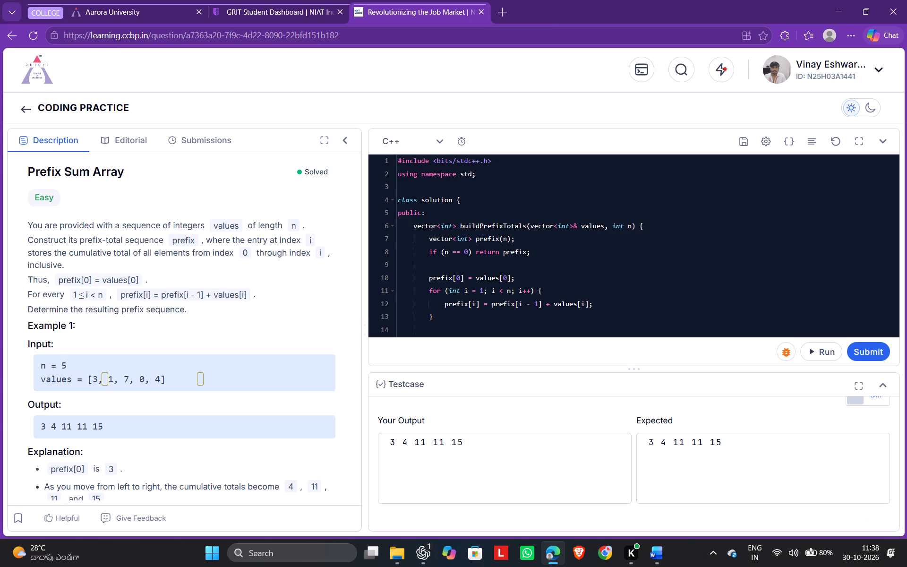
key("shift+super+s")
left_click(430, 14)
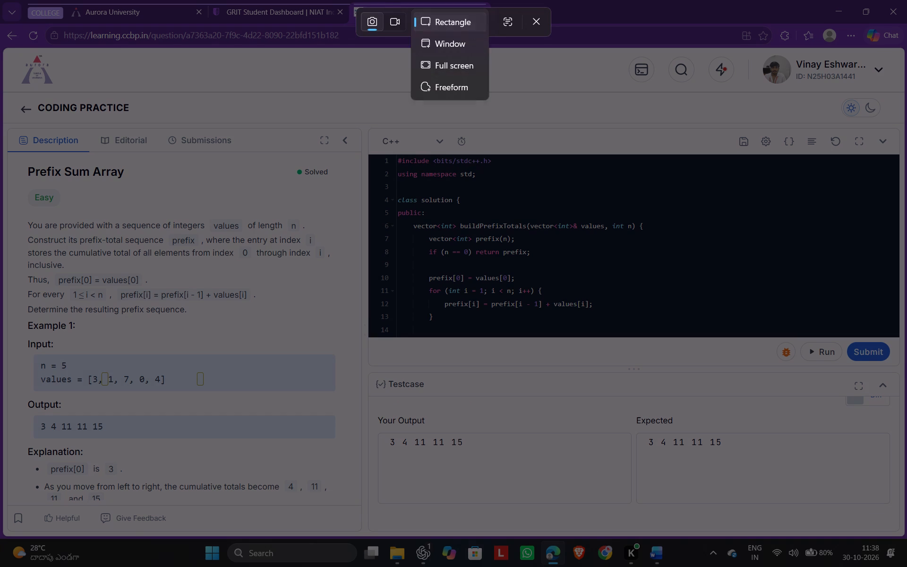
left_click(432, 60)
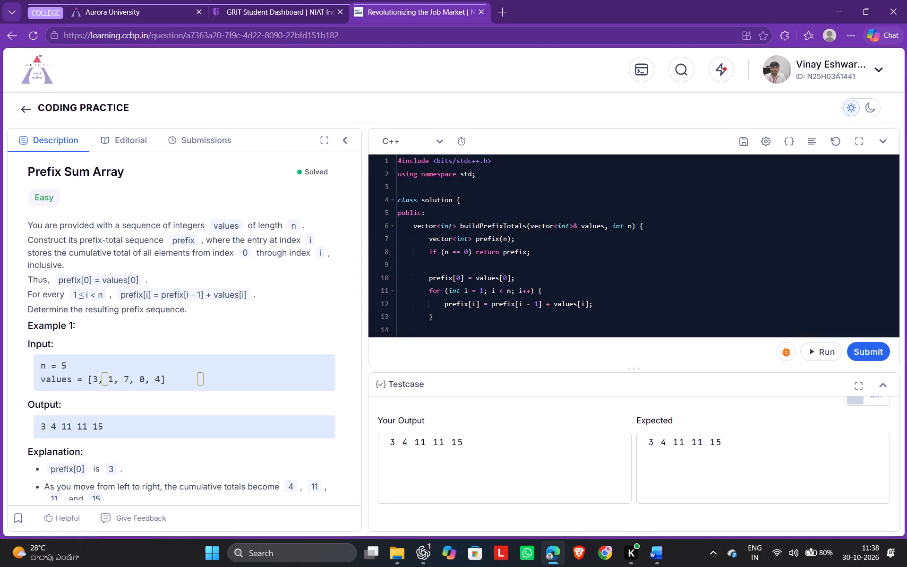
Switch to Word and paste the screenshot below the Half Pair Check code.
left_click(662, 557)
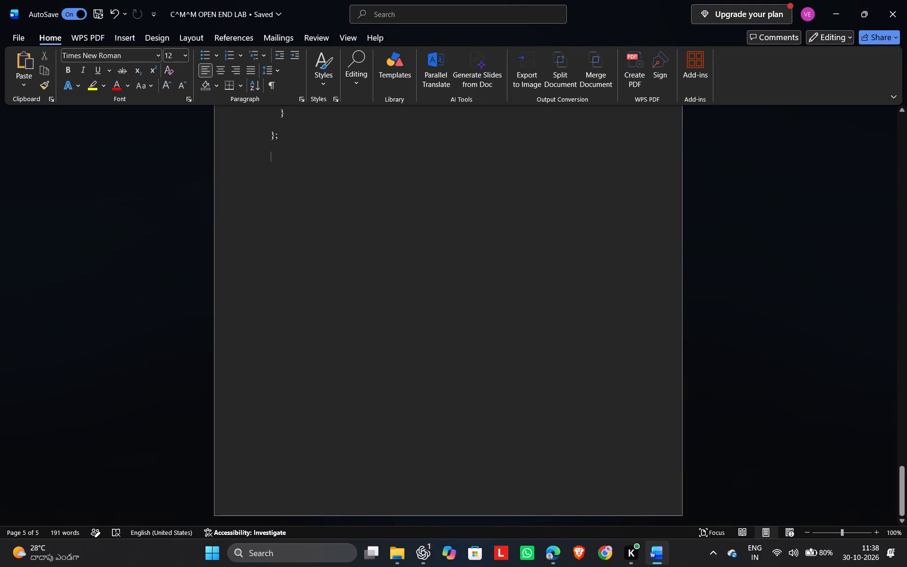
key("ctrl+v")
Switch to Edge and copy the entire C++ solution of Prefix Sum Array from the code editor.
left_click(558, 551)
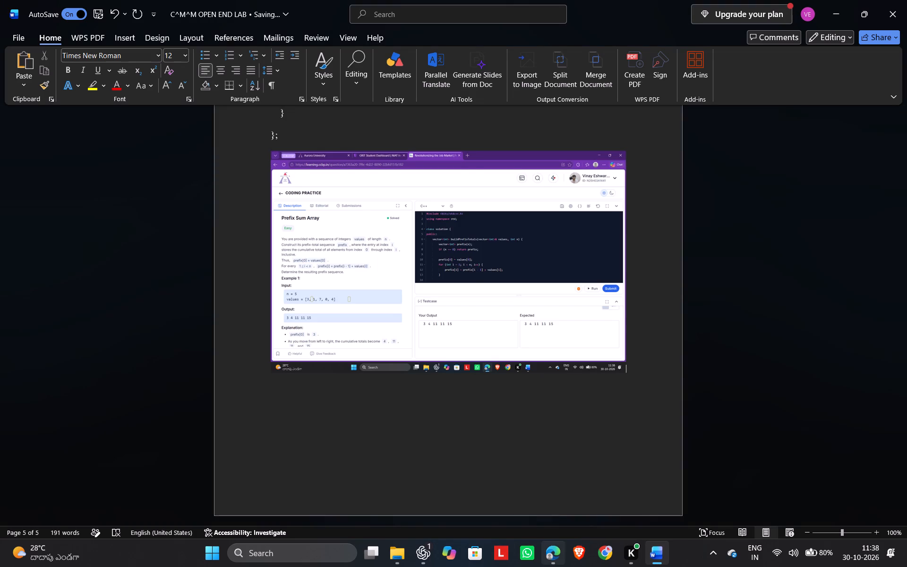
left_click(549, 332)
key("ctrl+a")
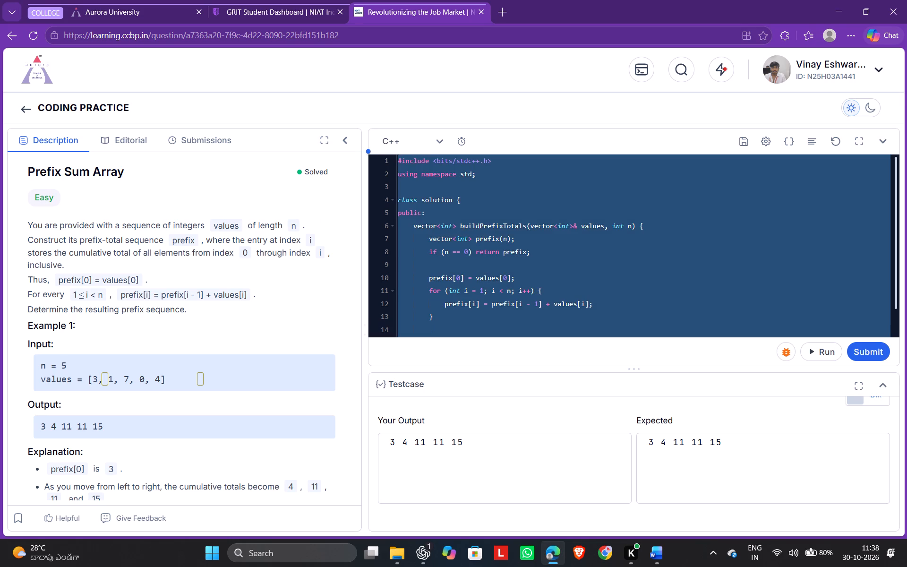
key("ctrl+c")
In Word, add the label "CODE:" below the Prefix Sum Array screenshot and paste the copied solution beneath it.
left_click(660, 552)
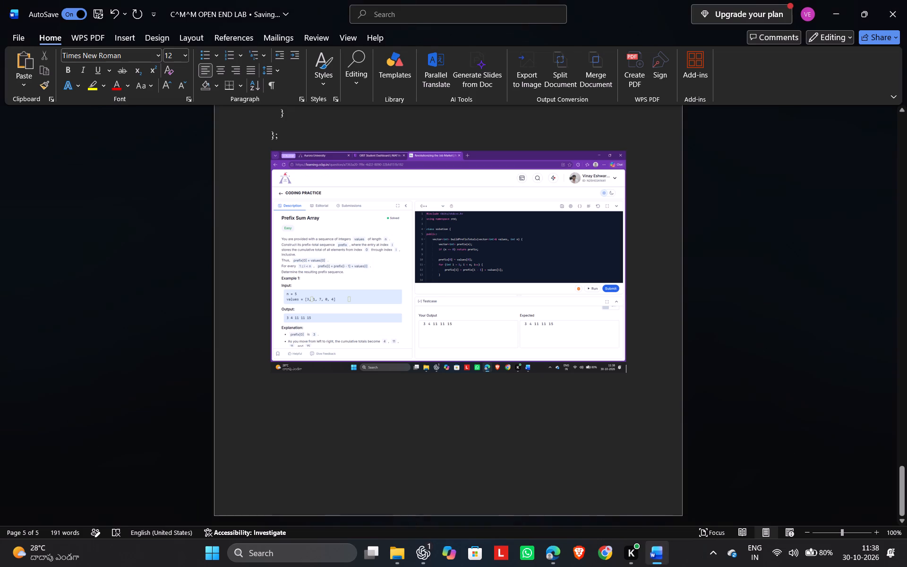
key("Return")
type("CODE:")
key("shift+Return")
key("ctrl+v")
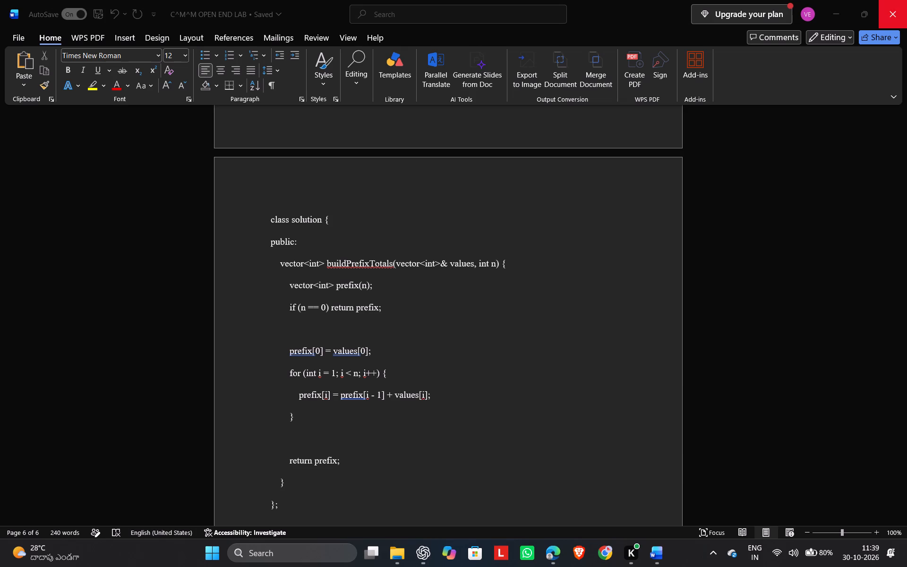
In Word, add a new blank line after the end of the Prefix Sum Array code.
scroll(618, 354, "down", 2)
scroll(618, 354, "up", 4)
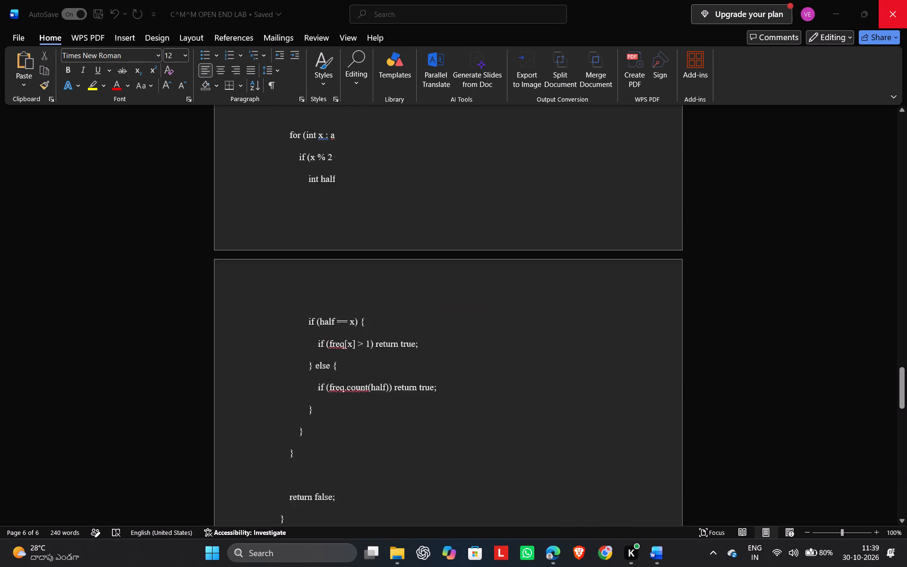
scroll(618, 354, "down", 2)
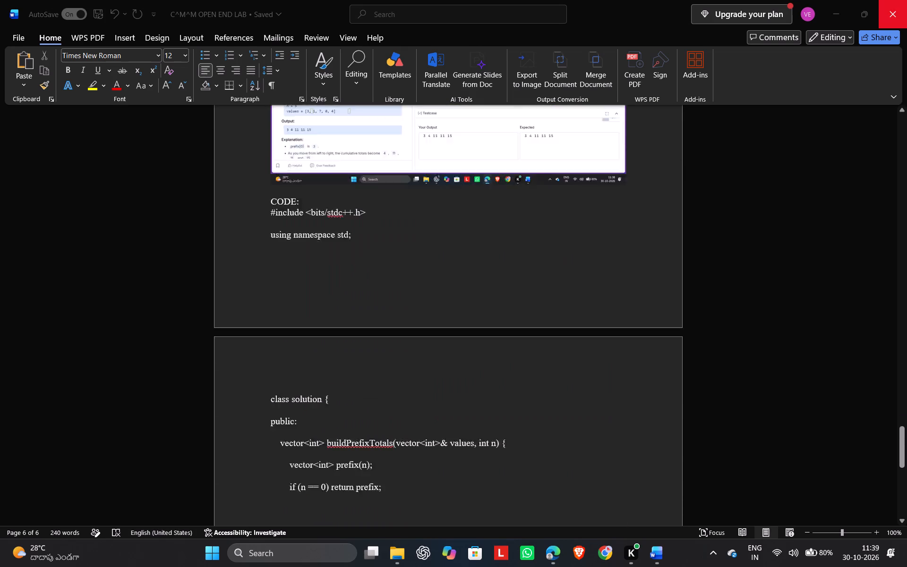
scroll(618, 354, "down", 2)
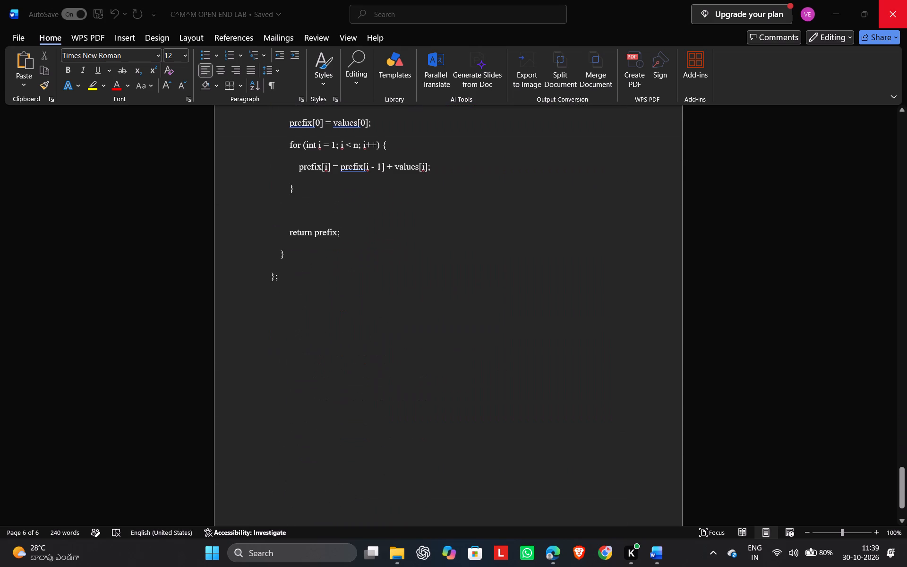
left_click(327, 204)
key("Return")
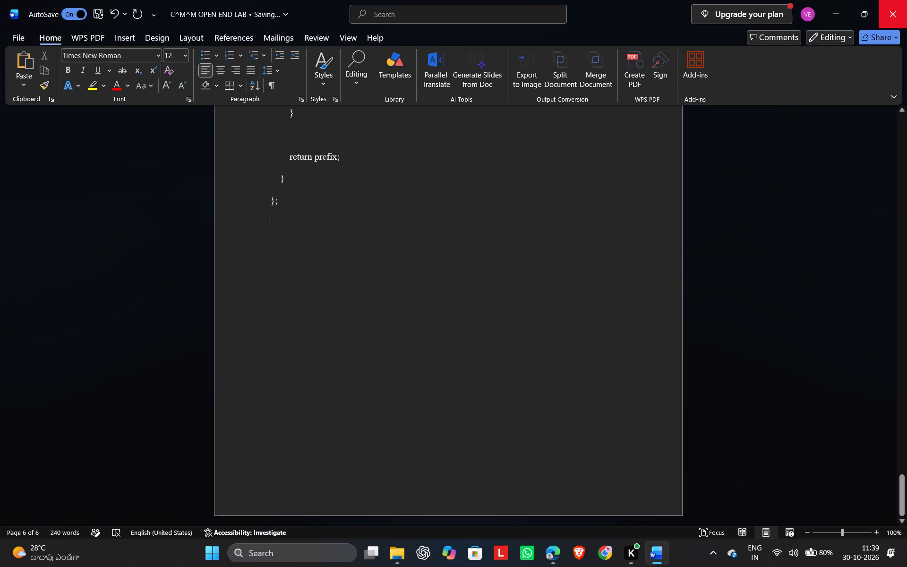
Switch to Edge, return to the coding practice list and open the Book Title Prefixes problem.
left_click(551, 555)
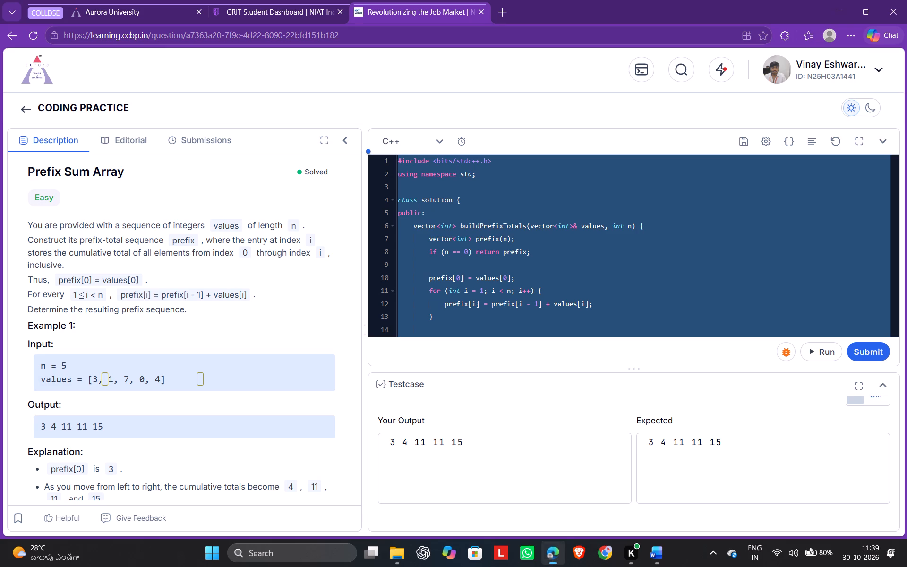
left_click(27, 109)
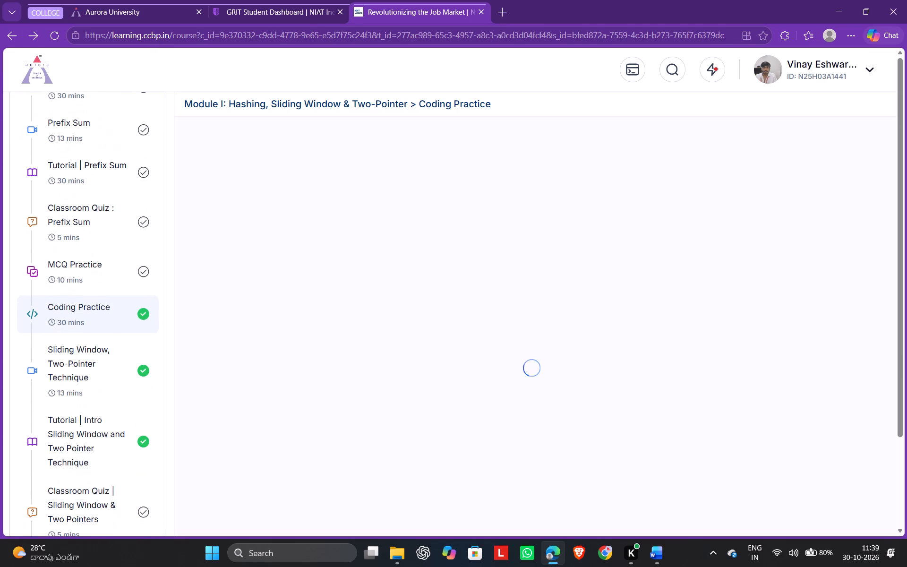
left_click(296, 276)
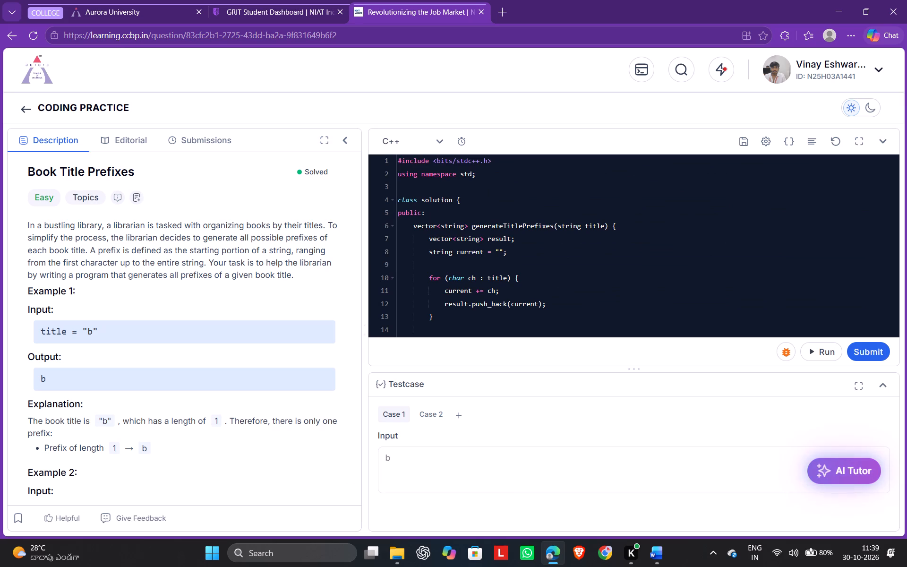
Run the Book Title Prefixes solution and capture a full-screen screenshot showing its output beside the expected output.
left_click(812, 347)
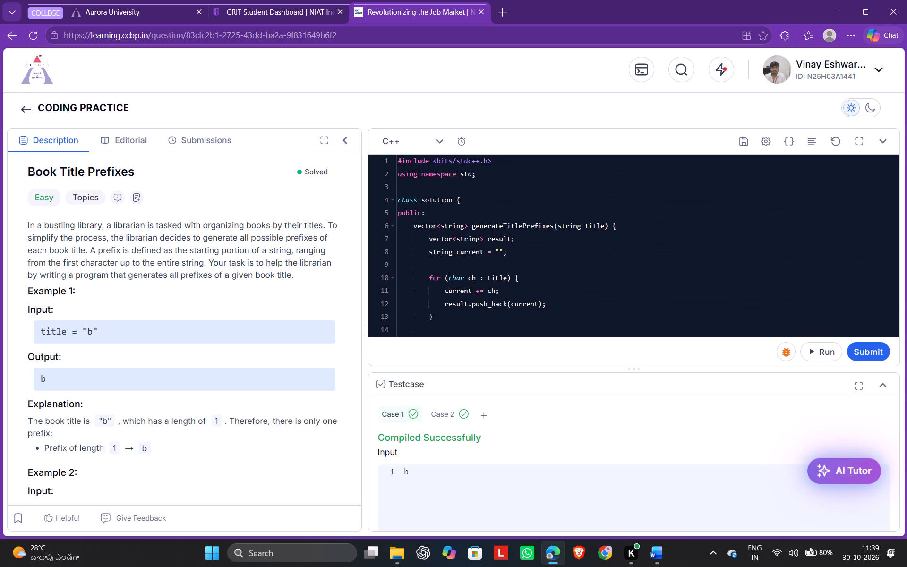
scroll(652, 446, "down", 3)
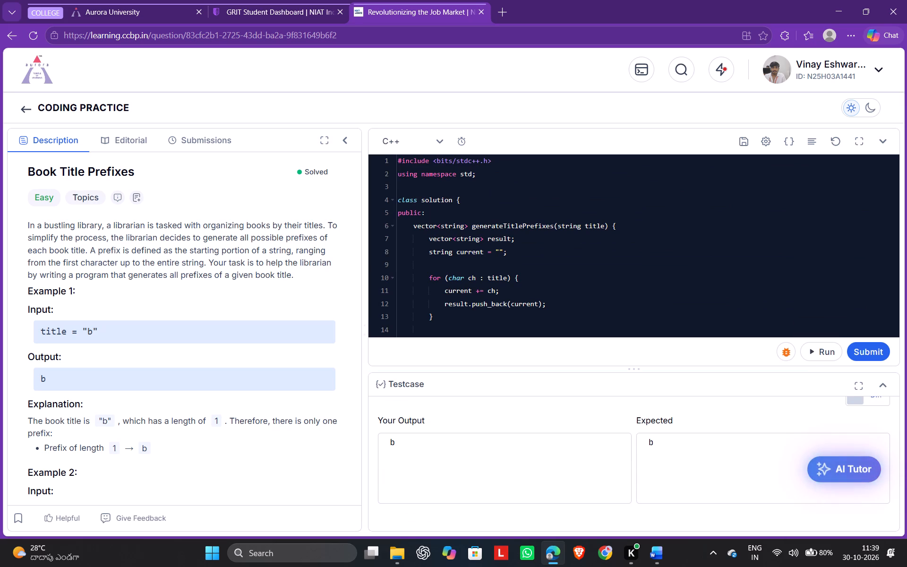
key("shift+super+s")
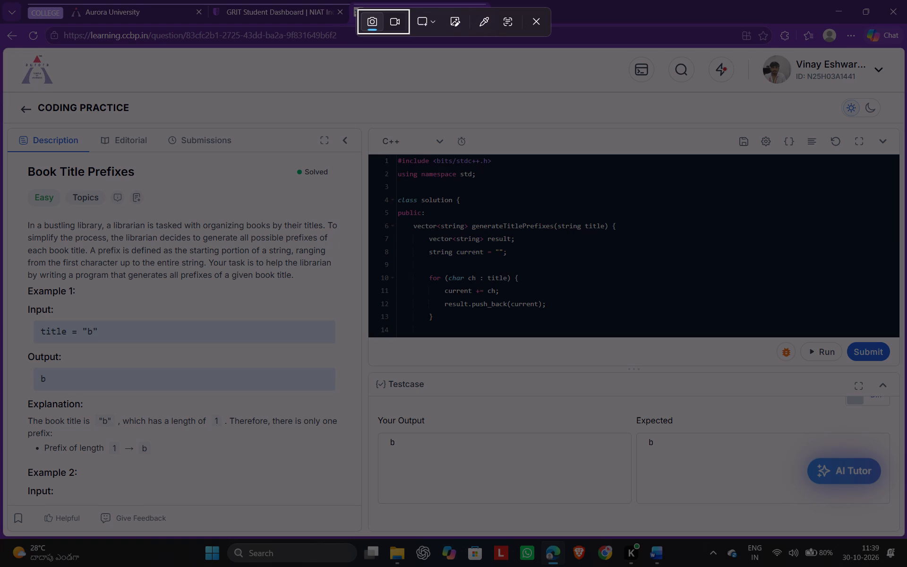
left_click(538, 23)
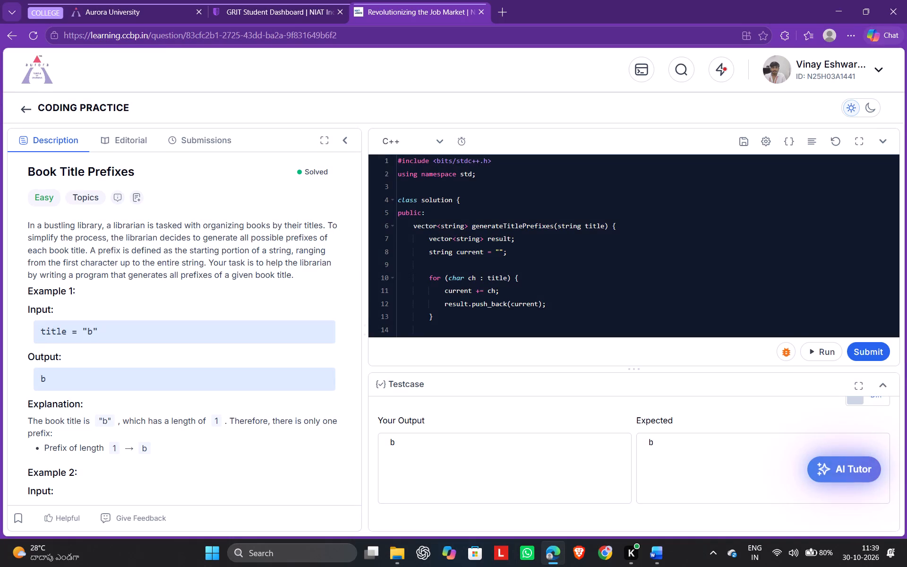
key("shift+super+s")
left_click(426, 16)
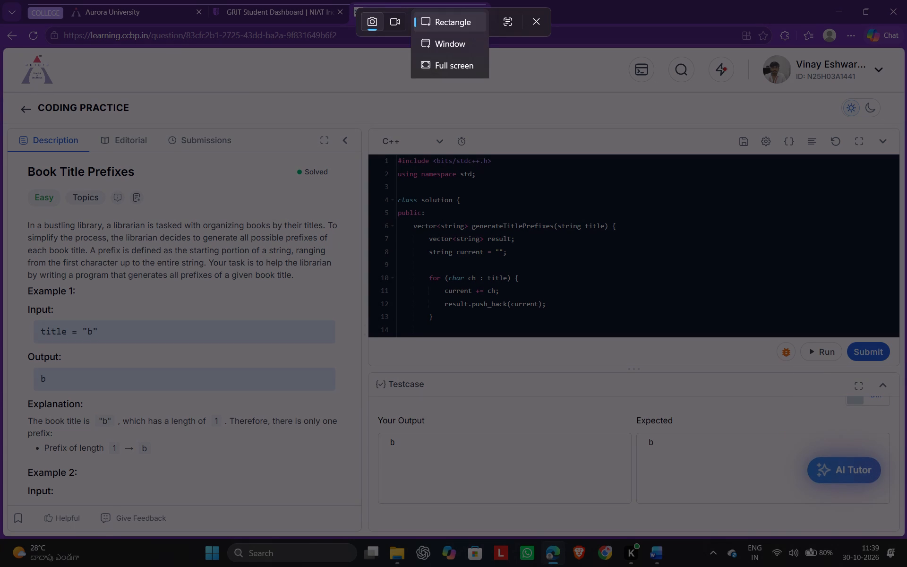
left_click(438, 59)
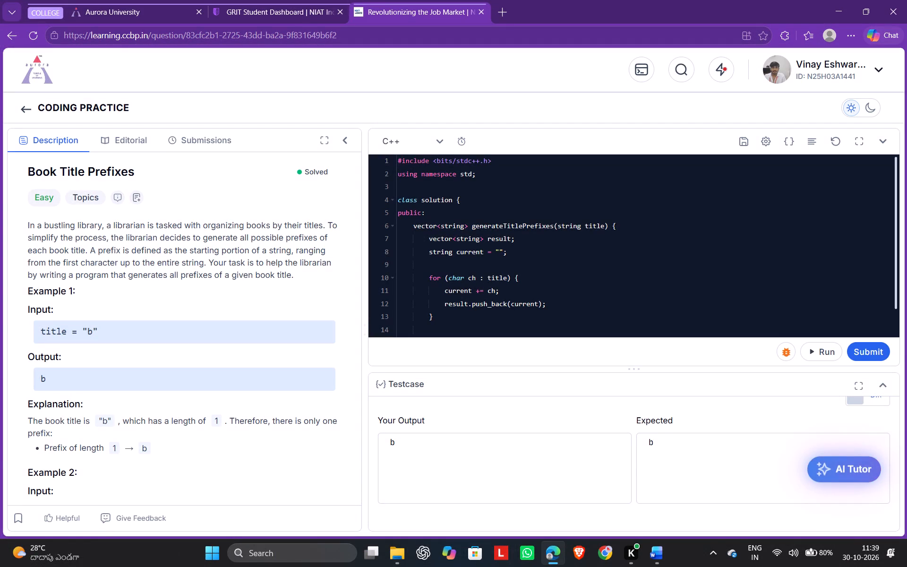
Switch to Word, paste the Book Title Prefixes screenshot after the Prefix Sum Array code, and add the label "CODE:" beneath it.
left_click(658, 549)
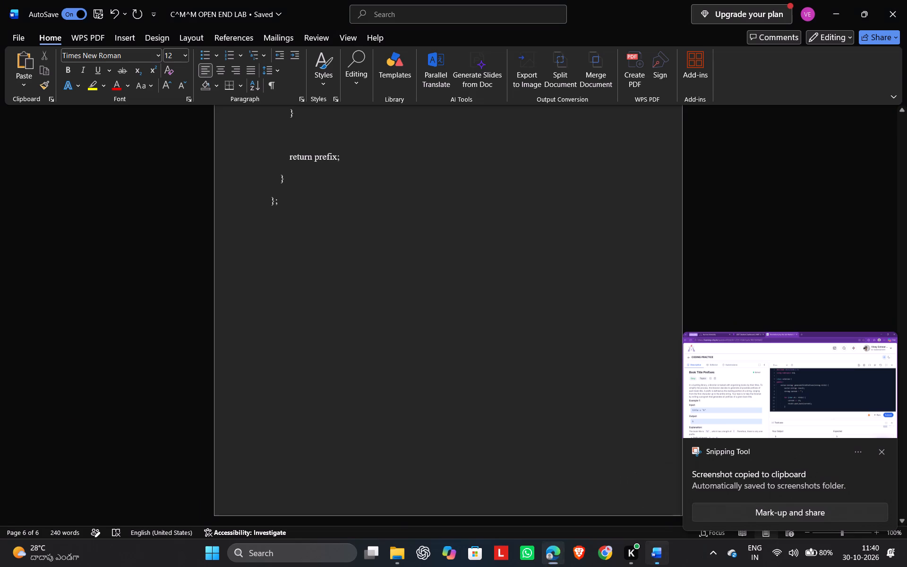
key("ctrl+v")
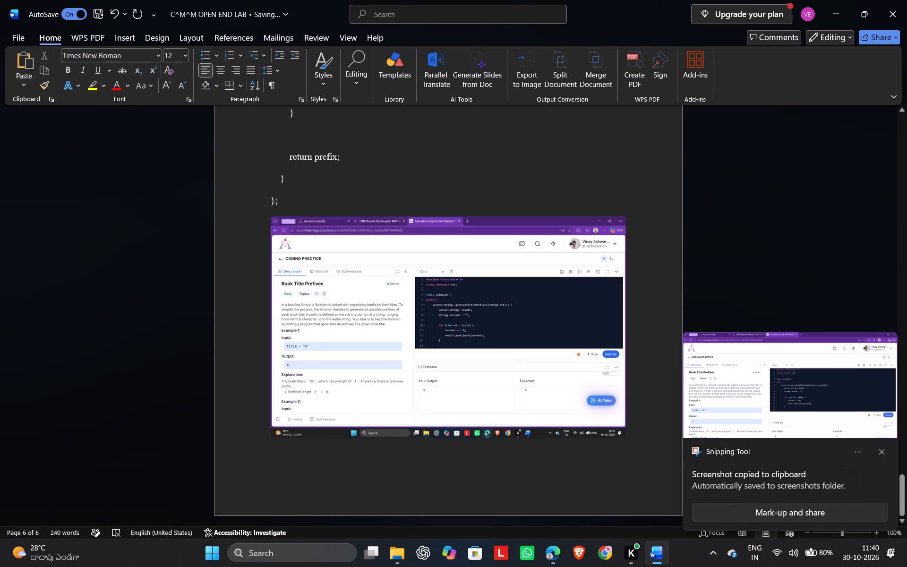
key("Return")
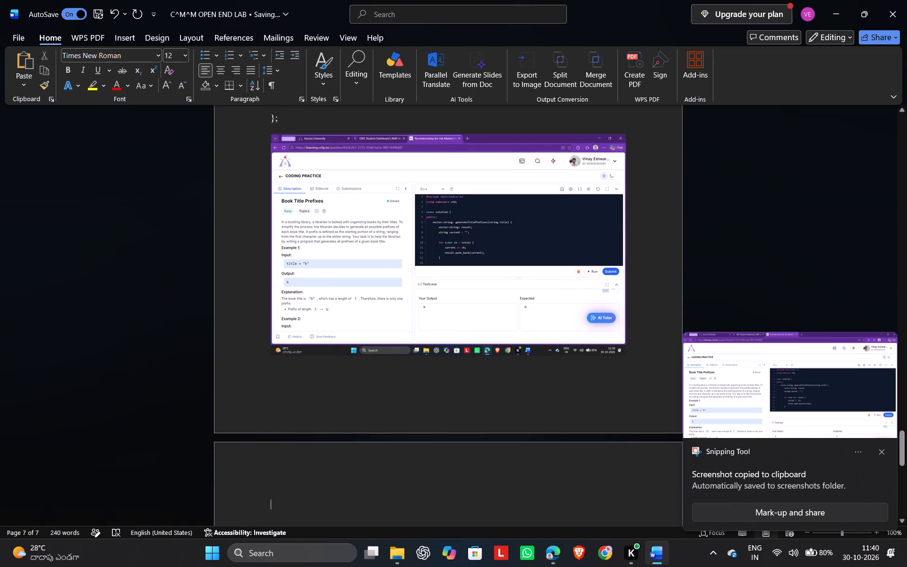
type("CODE:")
key("shift+Return")
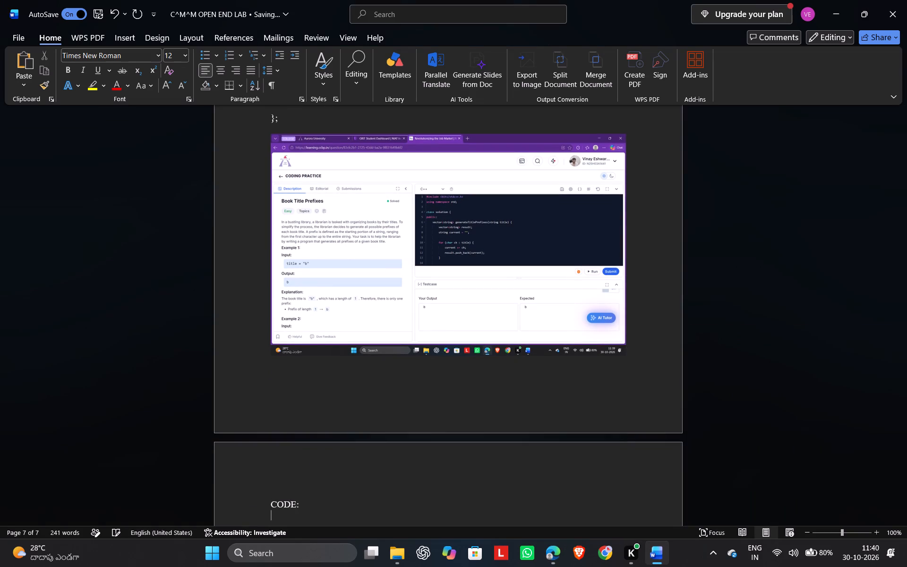
Copy the entire Book Title Prefixes C++ solution from Edge and paste it under "CODE:" in Word, followed by a new blank line.
left_click(558, 544)
left_click(581, 285)
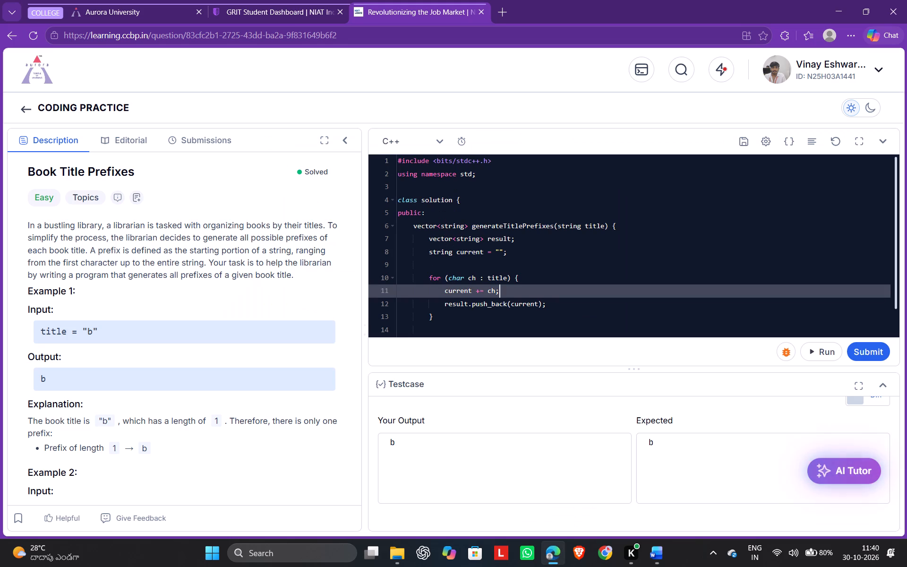
key("ctrl+a")
left_click(581, 285, "ctrl")
left_click(581, 285, "ctrl")
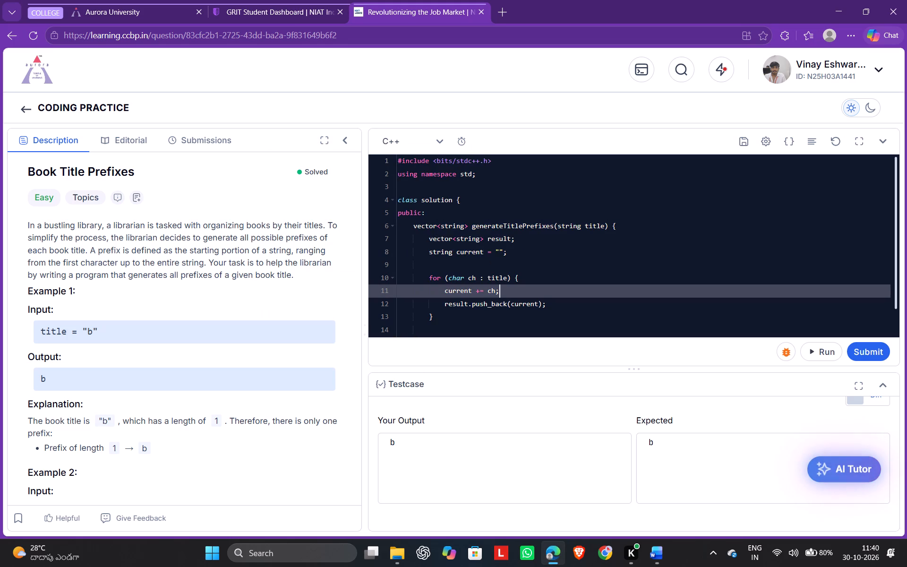
key("ctrl+a")
key("ctrl+c")
left_click(663, 556)
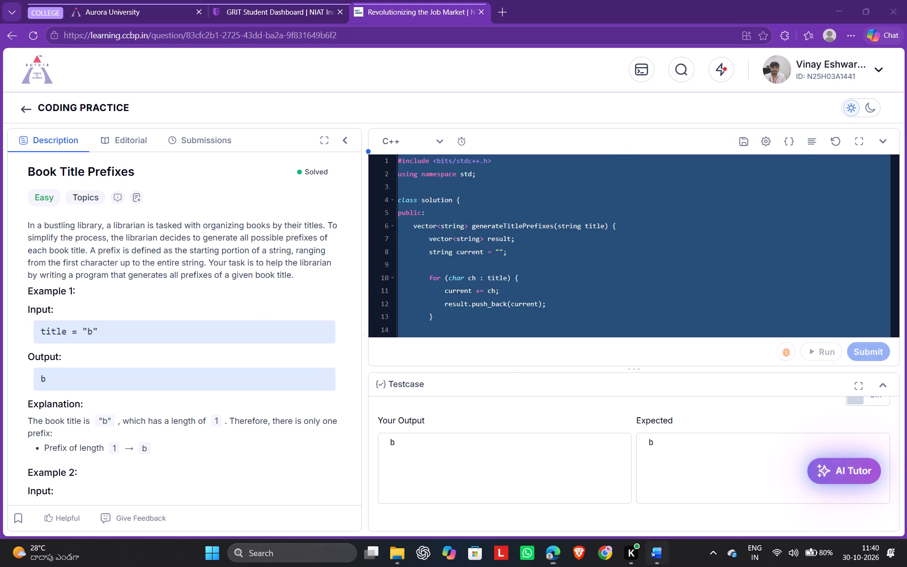
key("ctrl+v")
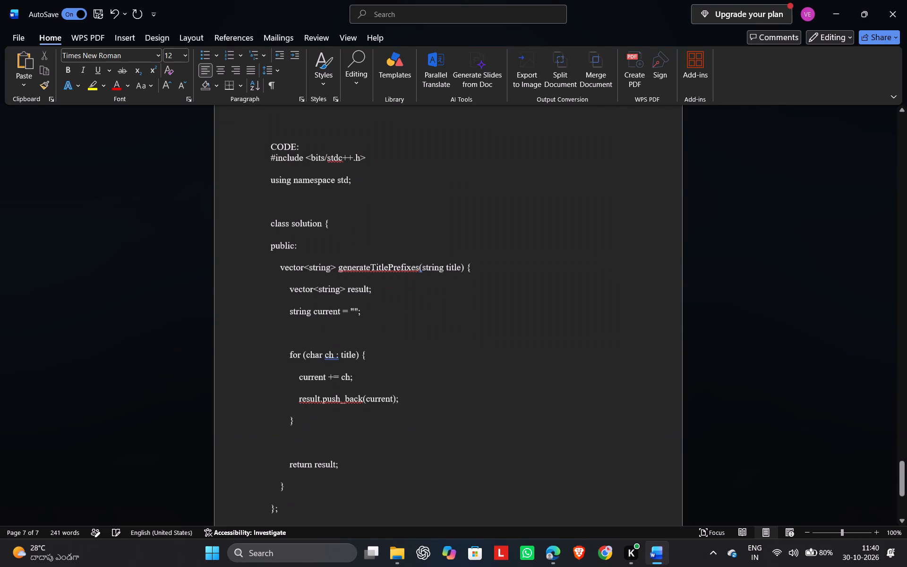
key("Return")
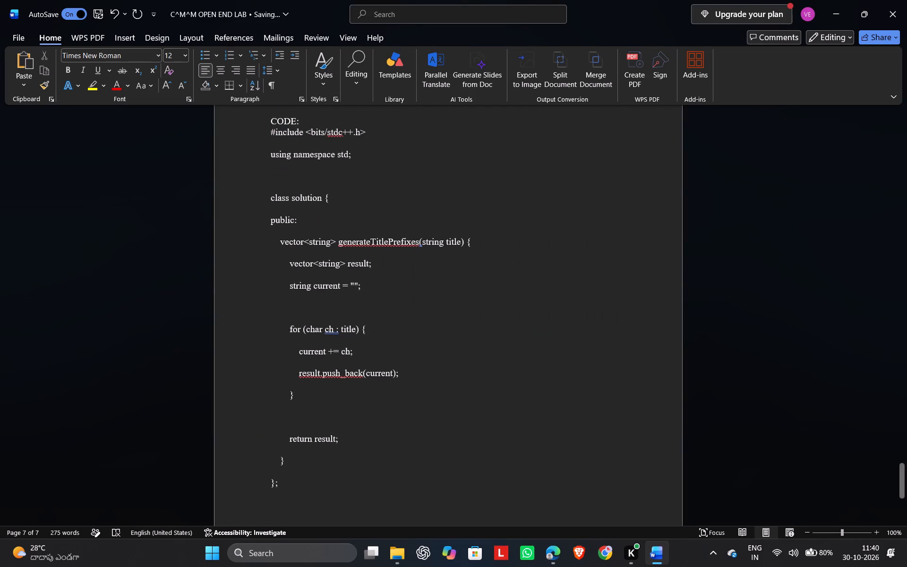
Switch to Edge and, on the Aurora University portal, open the Academics attendance details for Research And Publication Ethics.
left_click(551, 550)
left_click(121, 0)
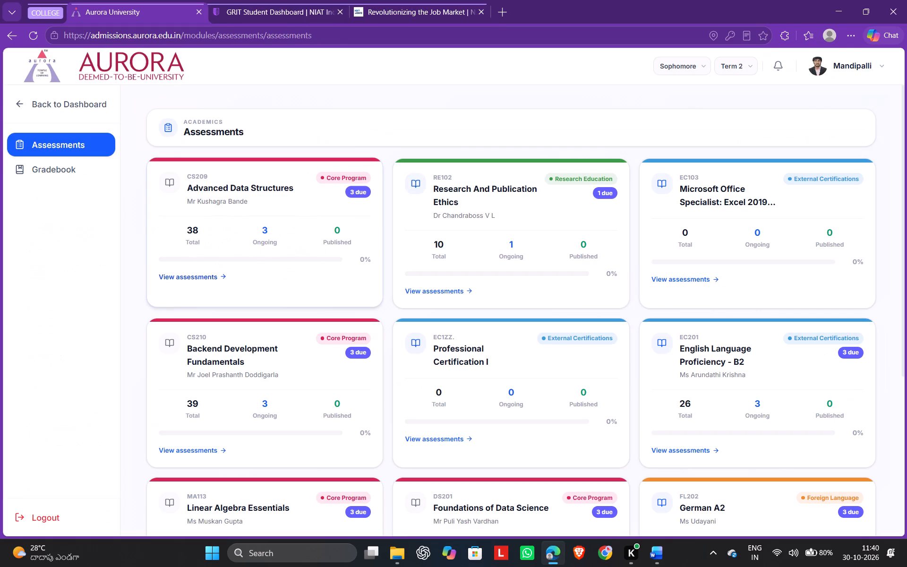
left_click(19, 97)
left_click(632, 245)
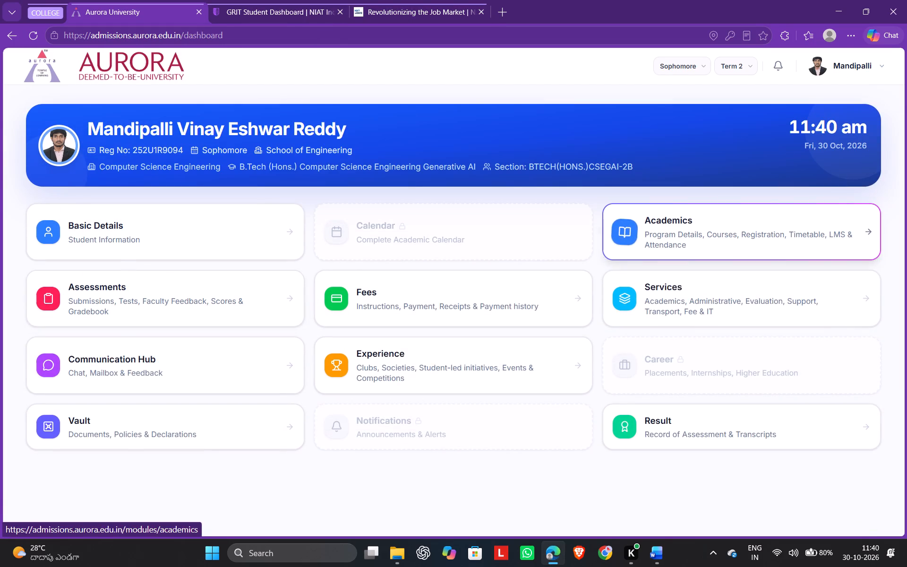
left_click(69, 245)
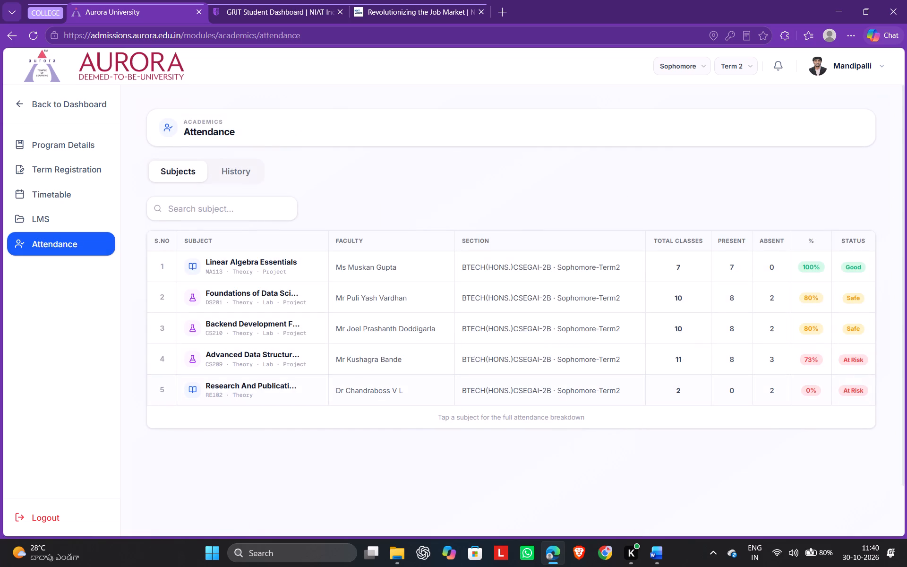
left_click(462, 384)
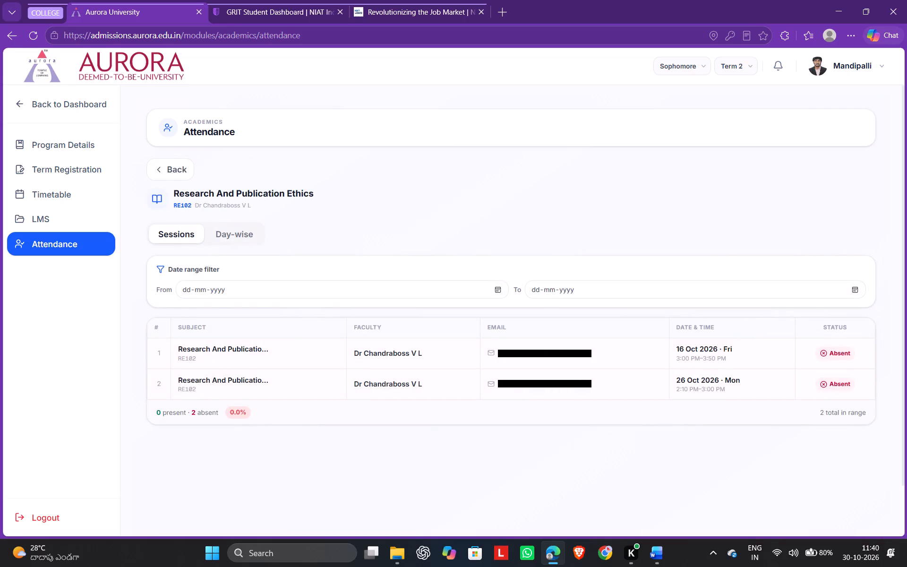
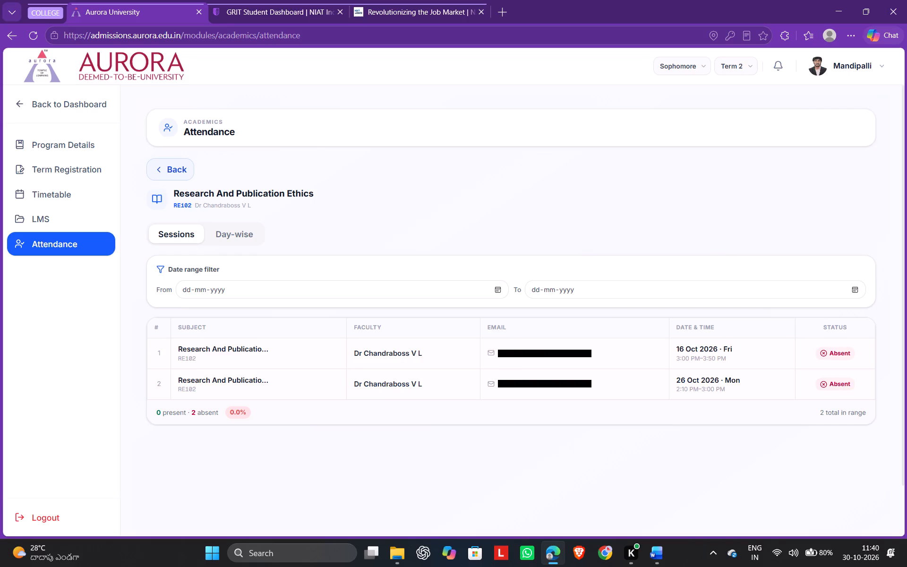
Examine the session-by-session attendance records for Advanced Data Structures and for Foundations of Data Science on the Aurora University portal.
left_click(170, 169)
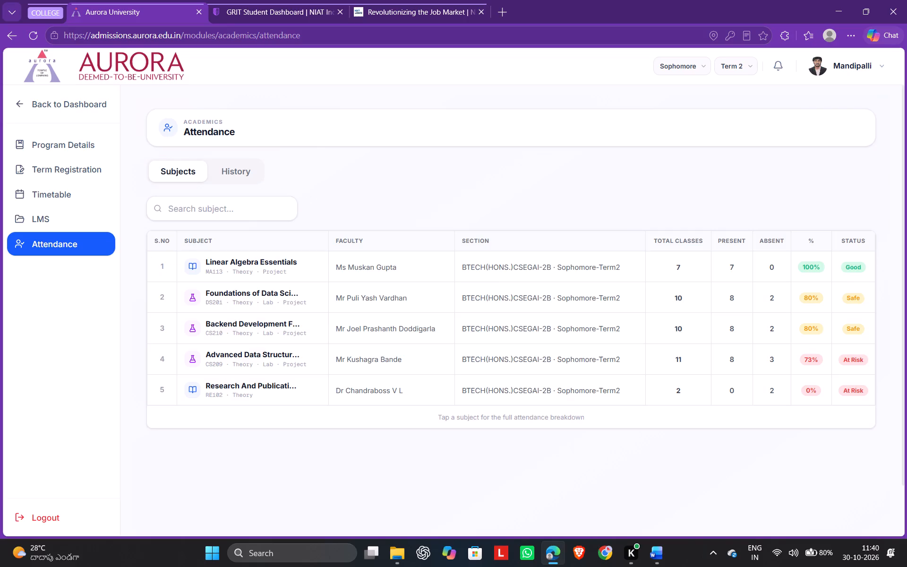
left_click(370, 360)
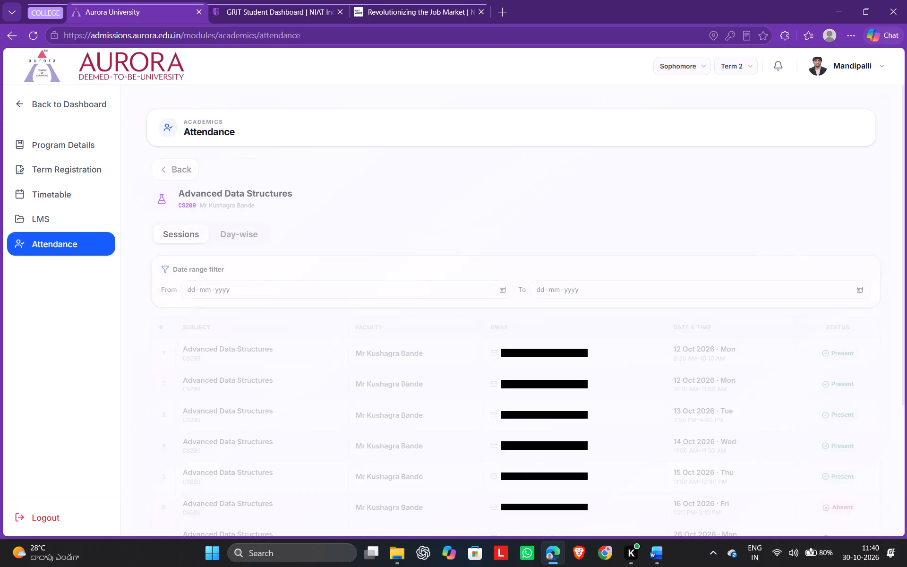
scroll(629, 421, "down", 3)
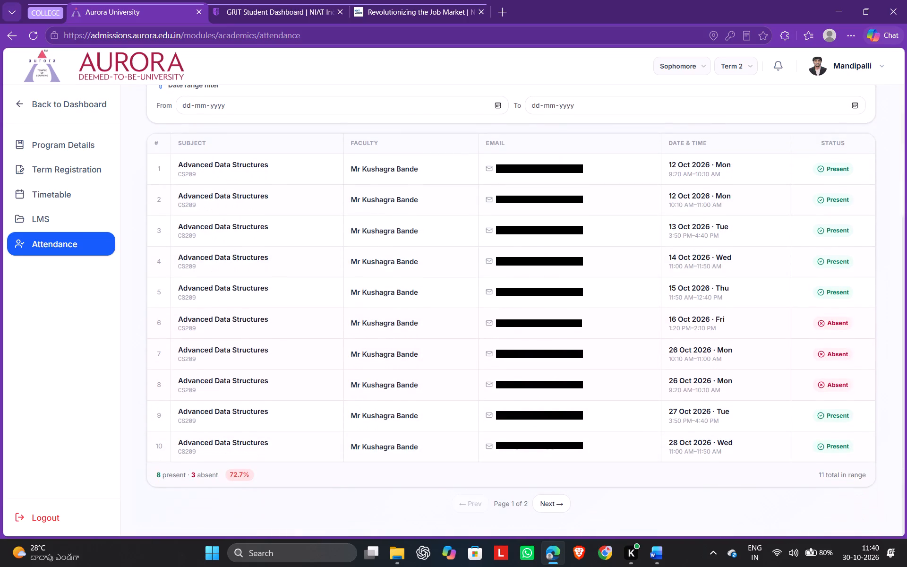
scroll(629, 421, "up", 3)
left_click(169, 172)
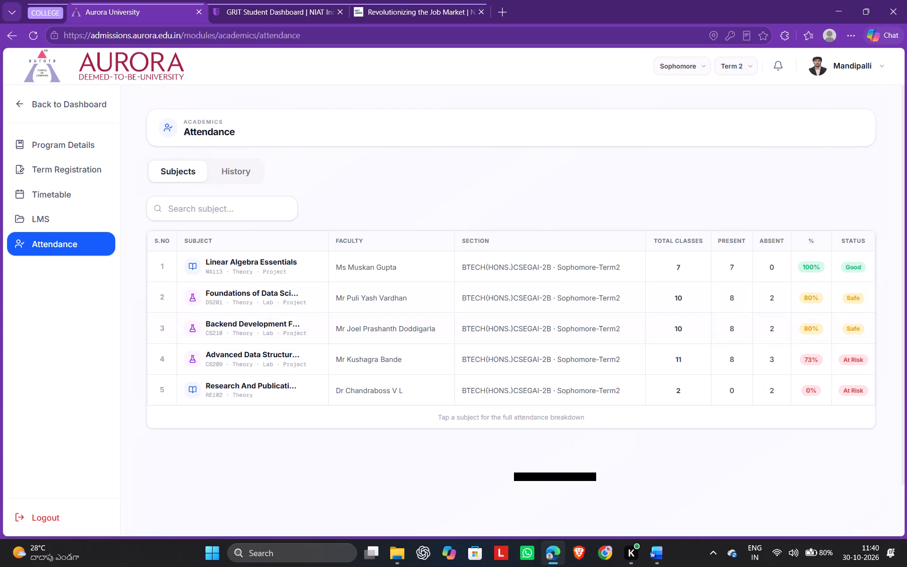
left_click(582, 306)
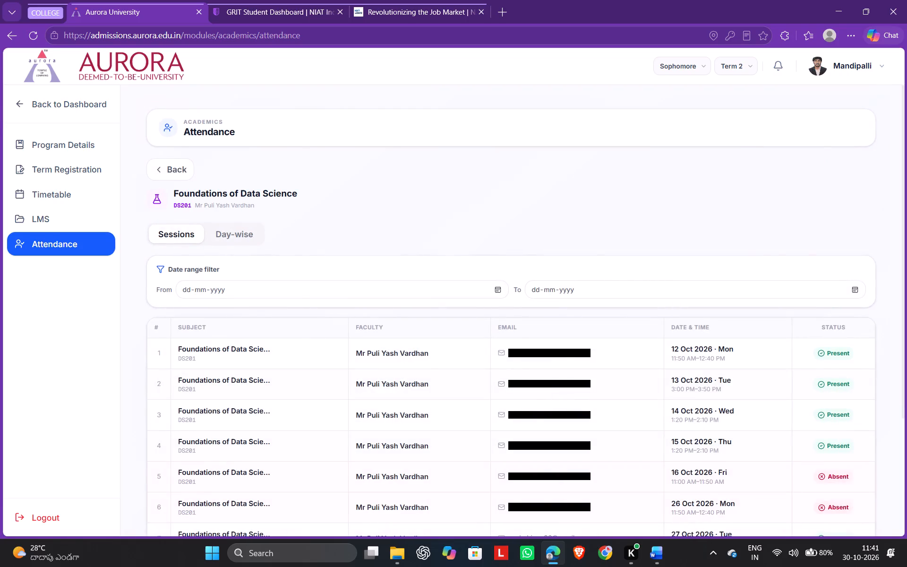
scroll(473, 399, "down", 1)
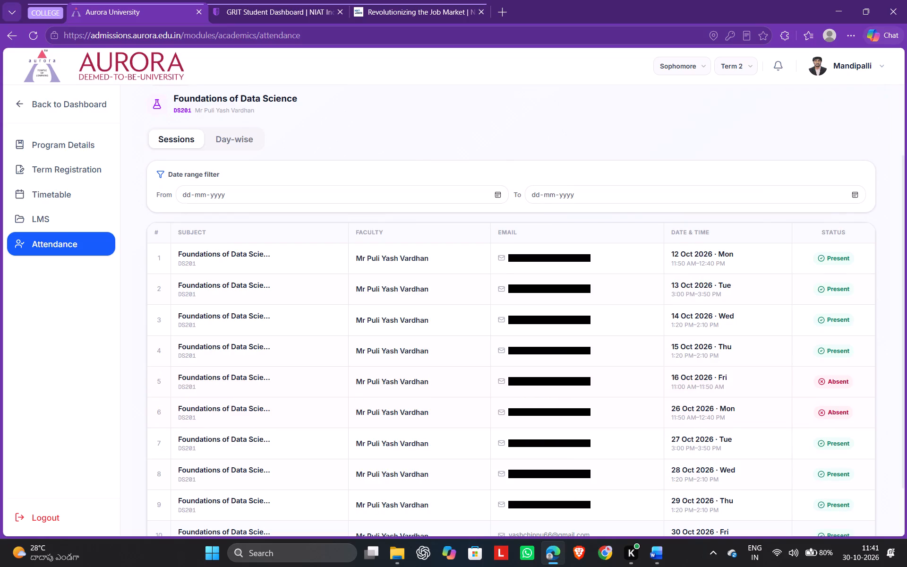
scroll(216, 200, "up", 2)
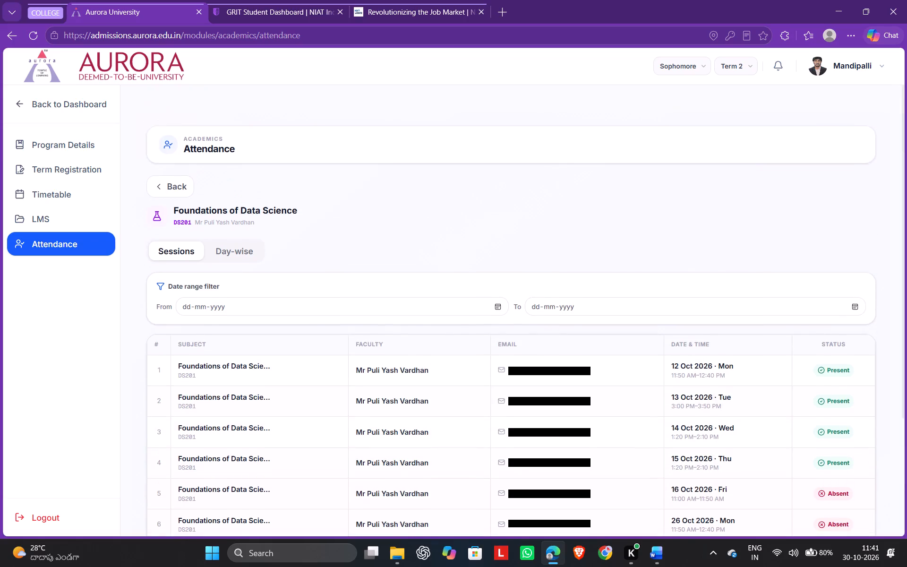
left_click(151, 173)
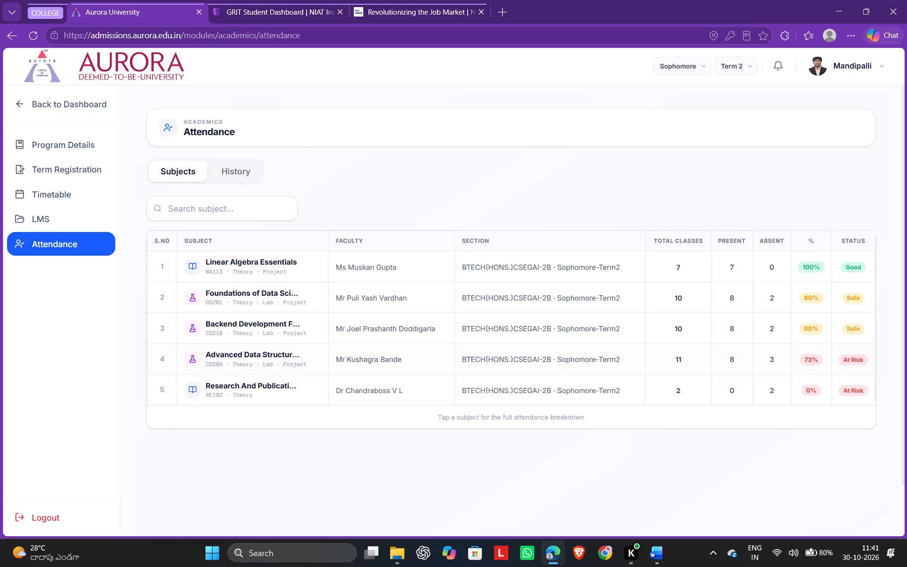
From the Coding Practice list, run the Scoreboard After Each Round solution and capture a full-screen screenshot of its output beside the expected output.
left_click(415, 4)
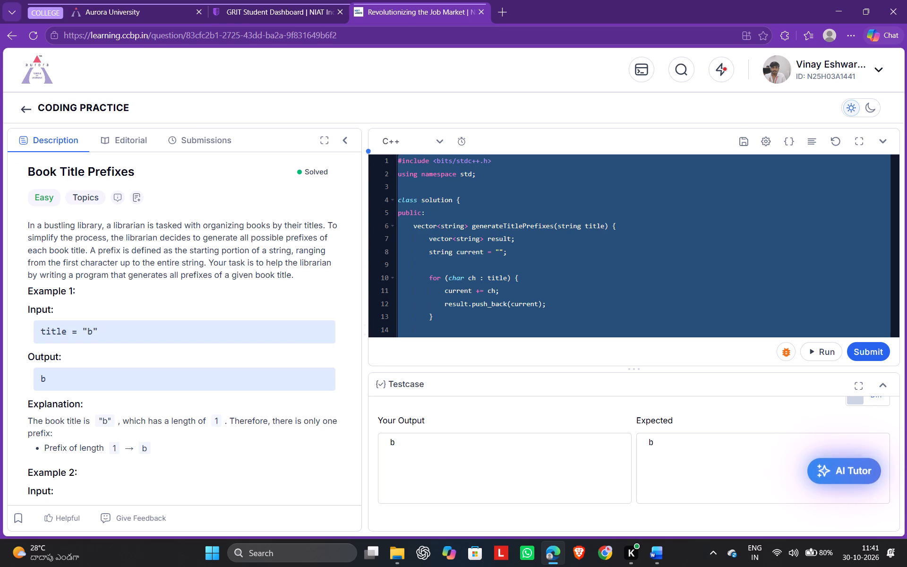
left_click(26, 112)
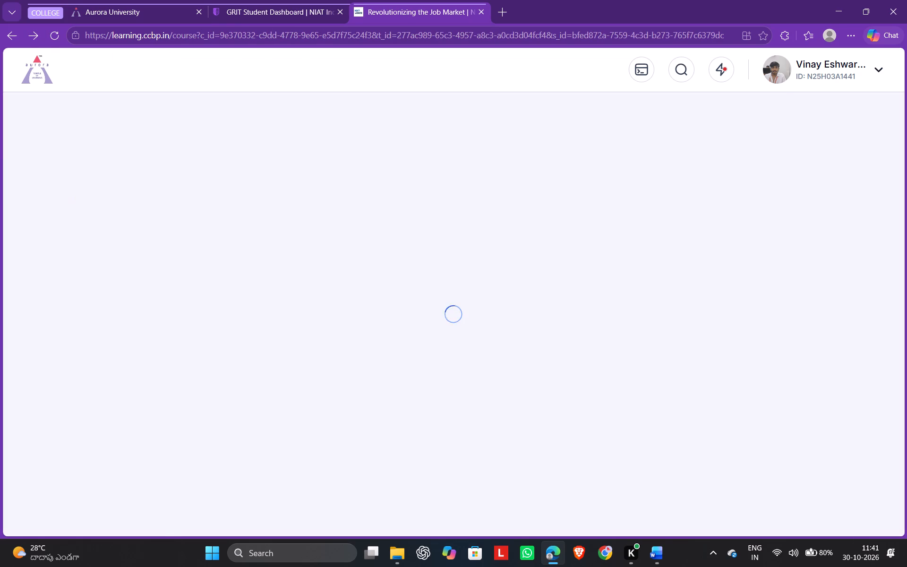
left_click(358, 323)
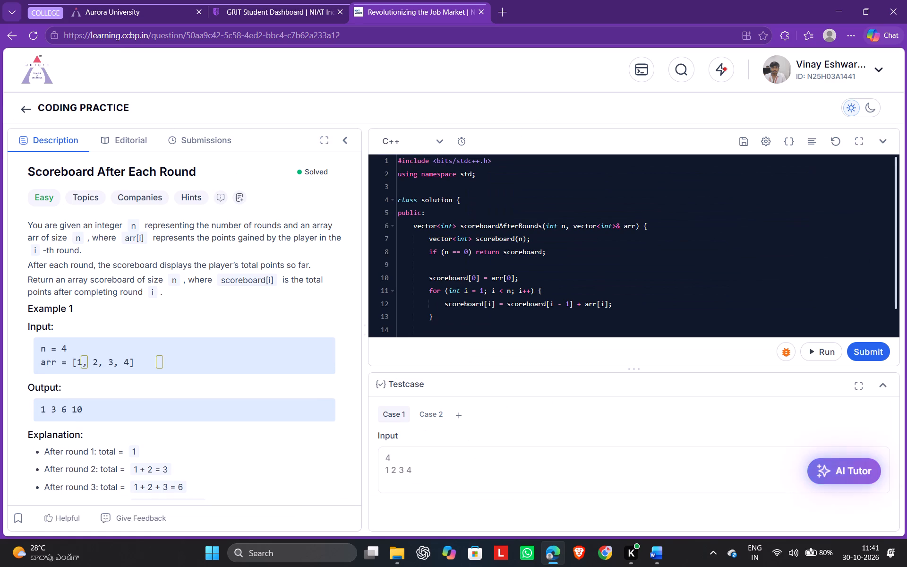
left_click(820, 350)
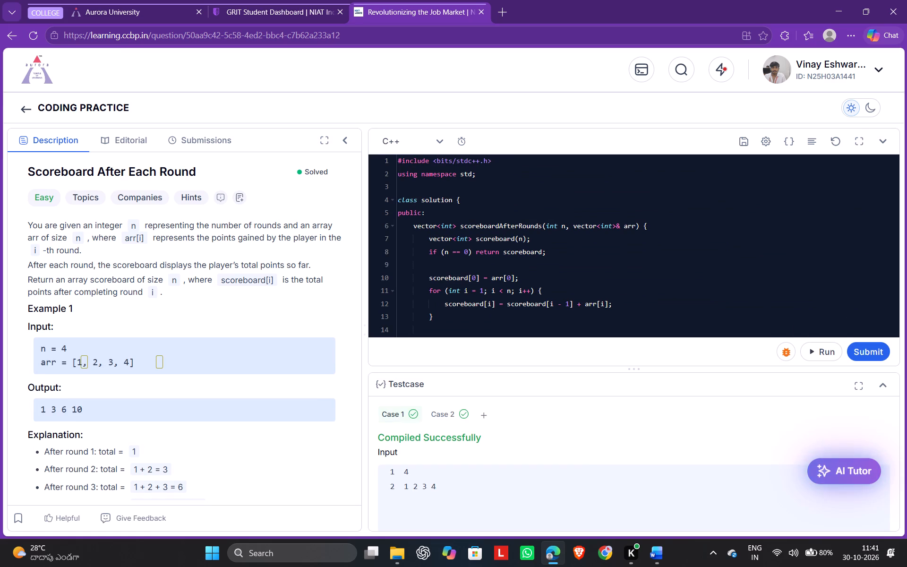
scroll(690, 415, "down", 3)
key("shift+super+s")
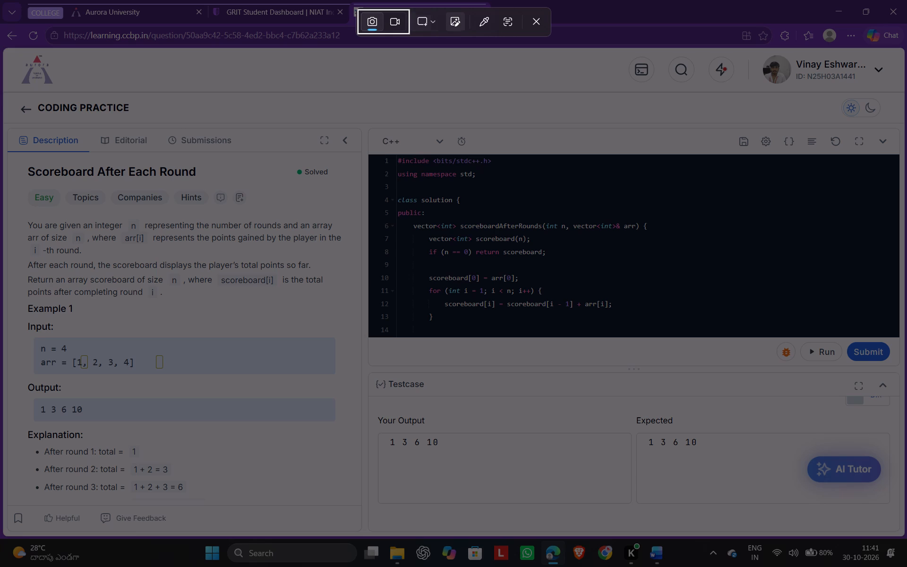
left_click(436, 24)
left_click(434, 65)
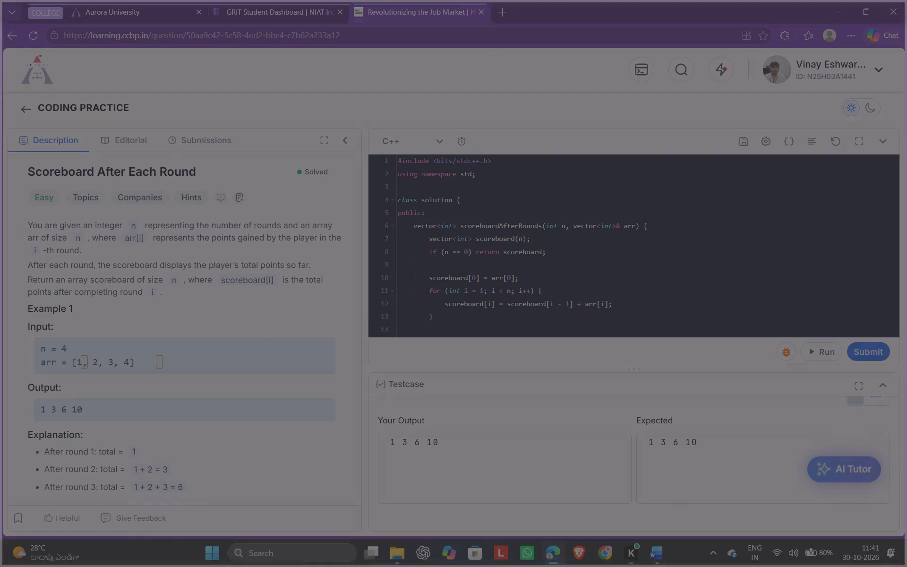
Switch to Word and paste the Scoreboard After Each Round screenshot after the Book Title Prefixes code, followed by a new line.
left_click(657, 555)
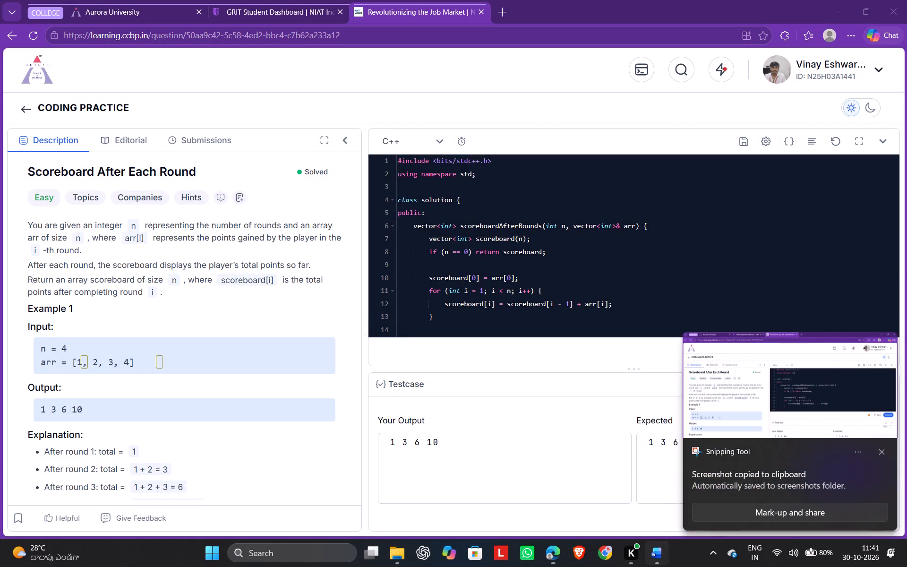
key("ctrl+v")
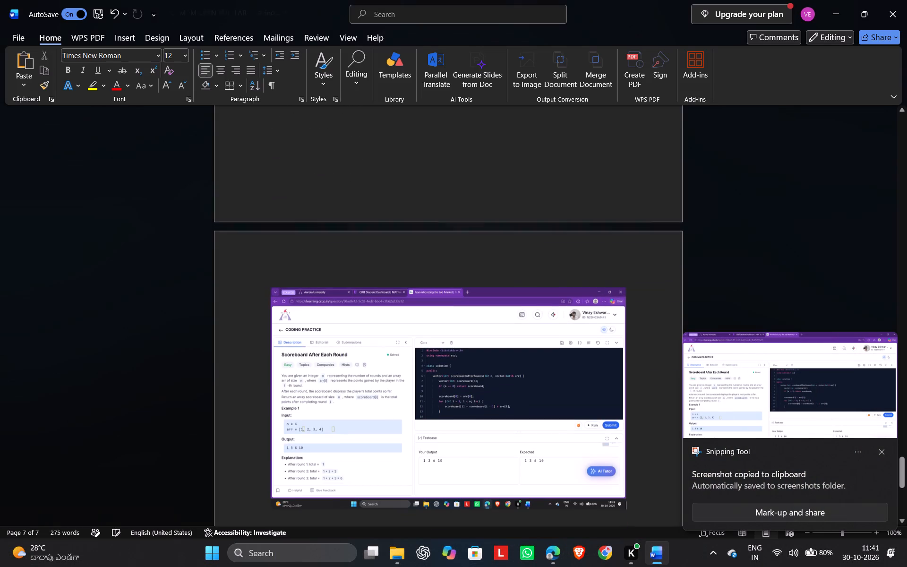
key("Return")
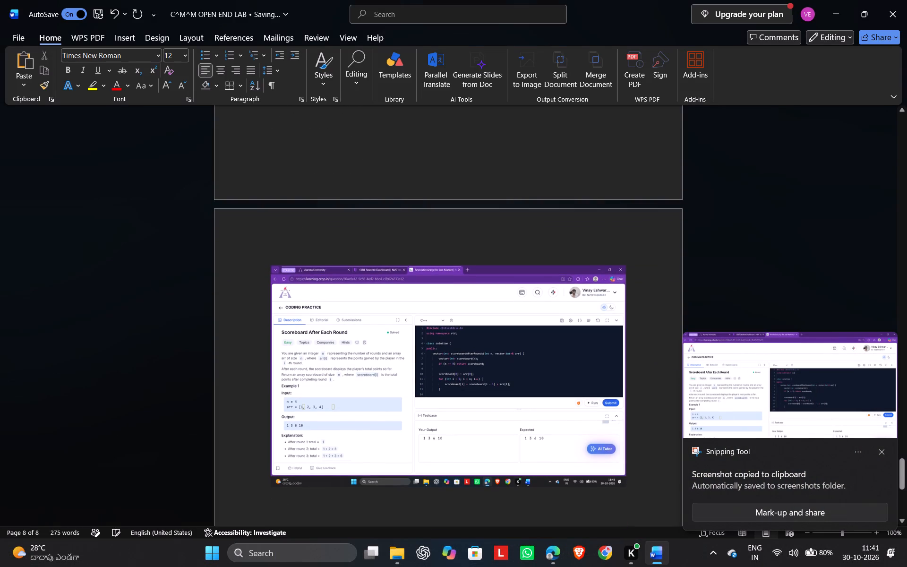
Copy the entire Scoreboard After Each Round C++ solution from Edge and paste it in Word under a new "CODE:" label, followed by a blank line.
left_click(550, 554)
left_click(542, 304)
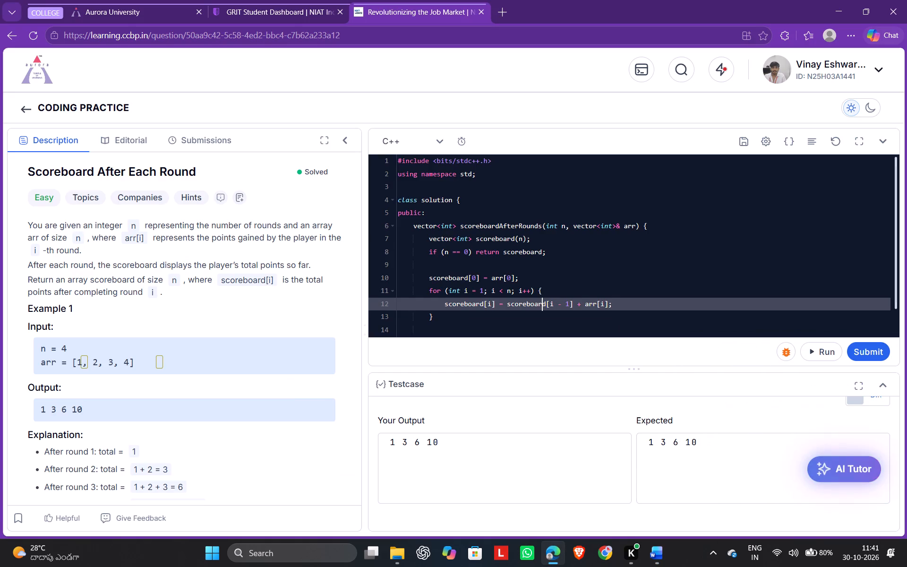
key("ctrl+a")
key("ctrl+c")
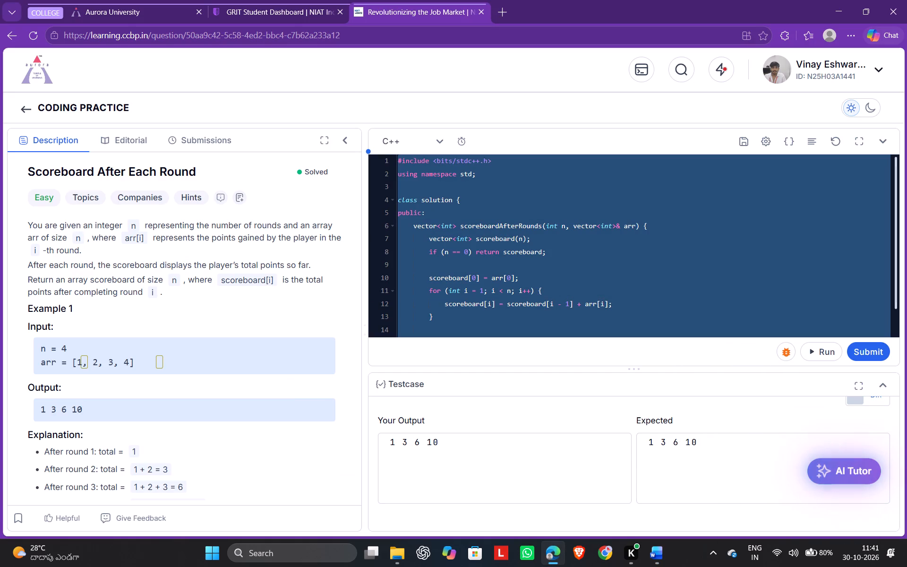
key("ctrl+c")
left_click(670, 547)
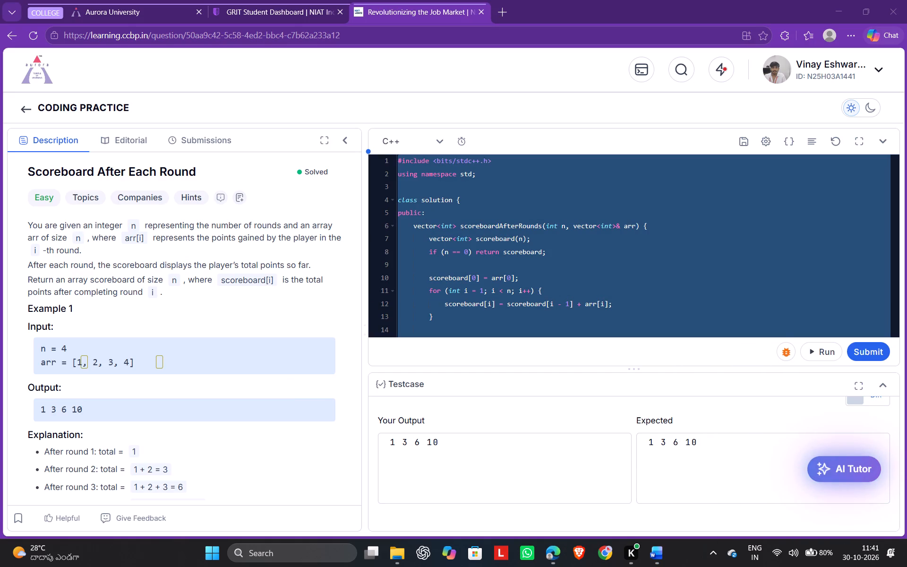
left_click(663, 547)
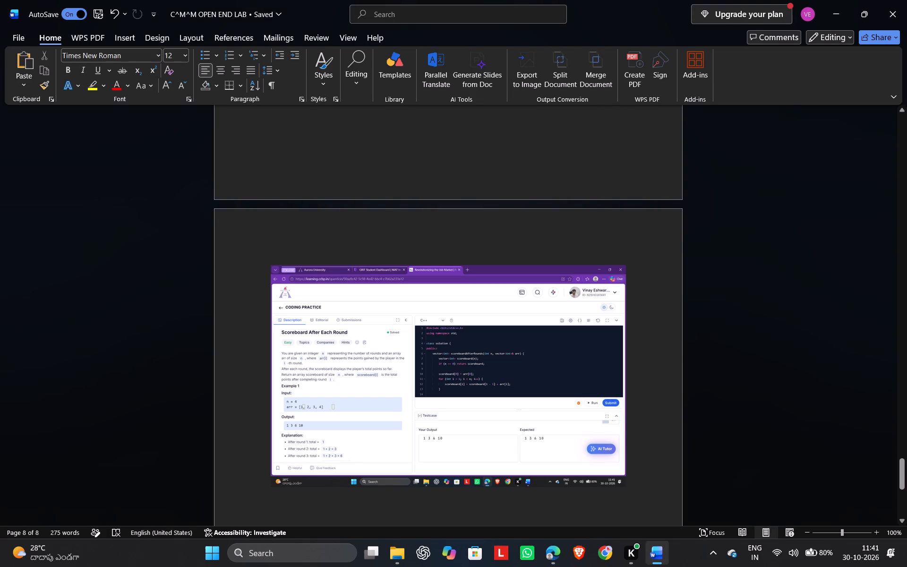
type("CDO")
key("BackSpace")
key("BackSpace")
type("ODE:")
key("shift+Return")
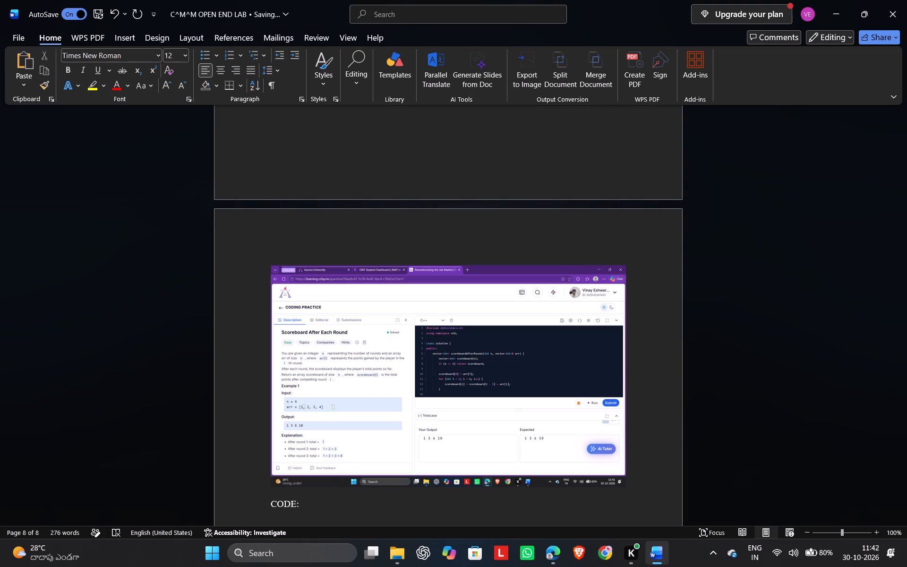
key("ctrl+v")
key("Return")
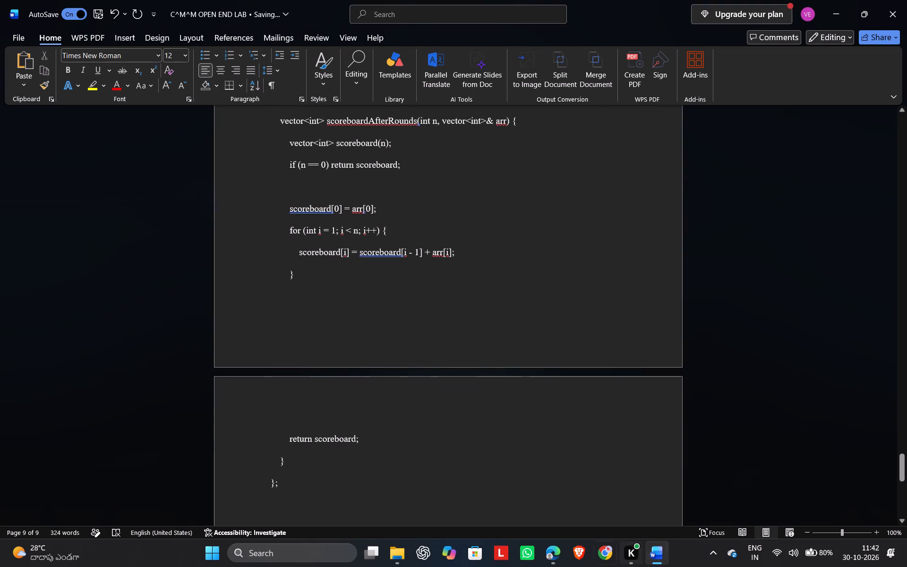
Switch to Edge, run the Maximum Sum After One Skip solution, and capture a full-screen screenshot of its output beside the expected output.
left_click(556, 558)
left_click(28, 112)
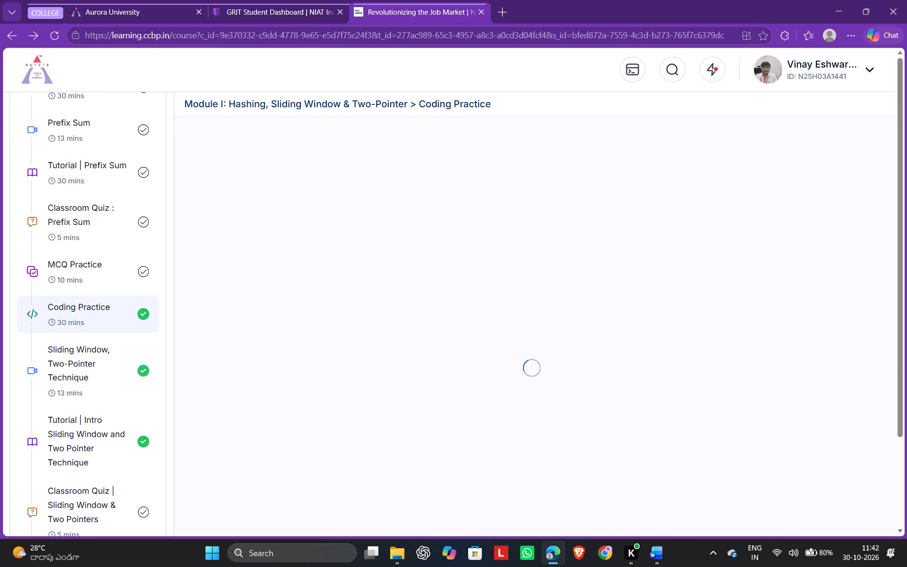
scroll(393, 232, "down", 1)
left_click(334, 388)
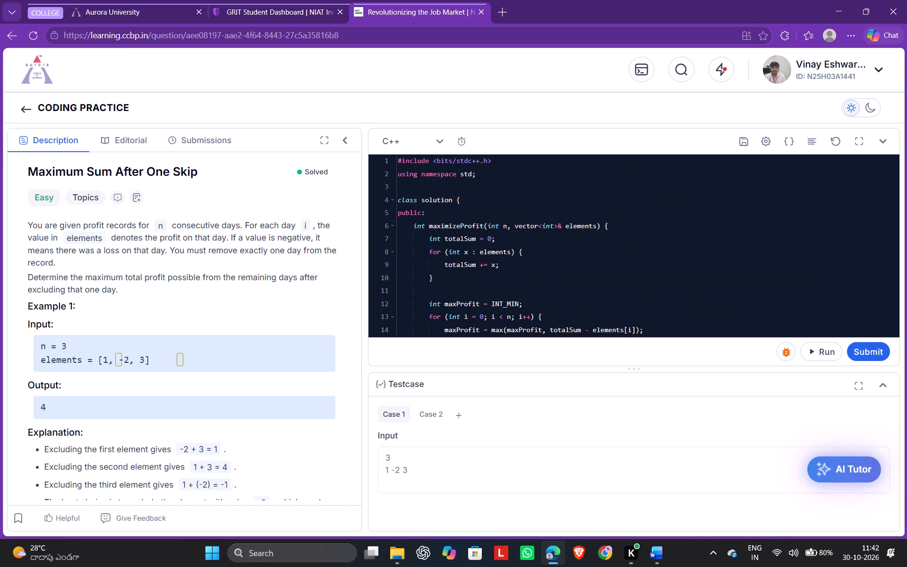
left_click(834, 352)
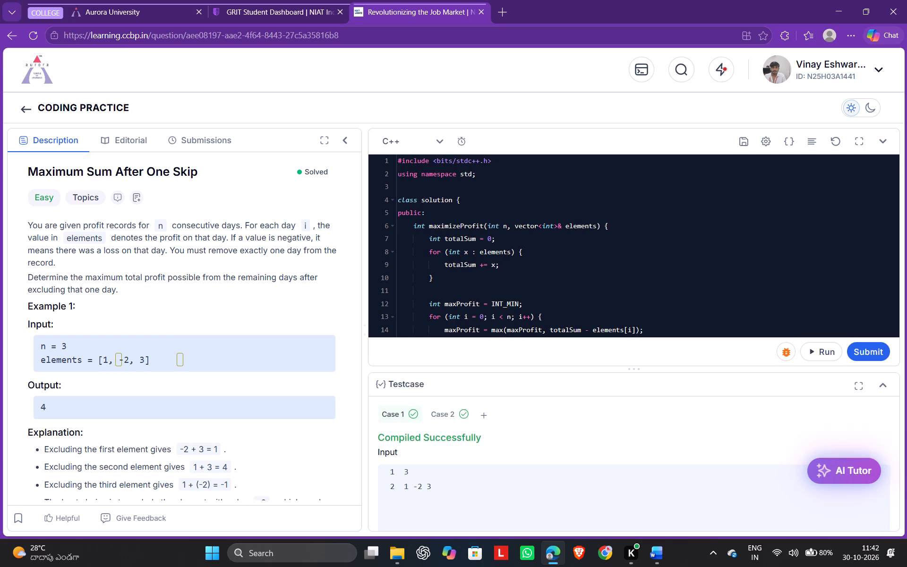
scroll(608, 438, "down", 4)
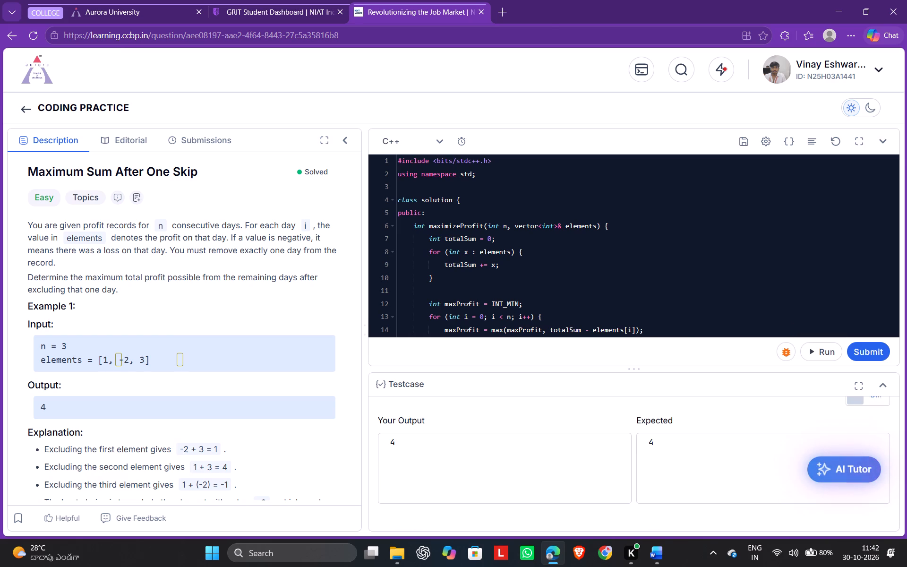
key("shift+super+s")
left_click(421, 20)
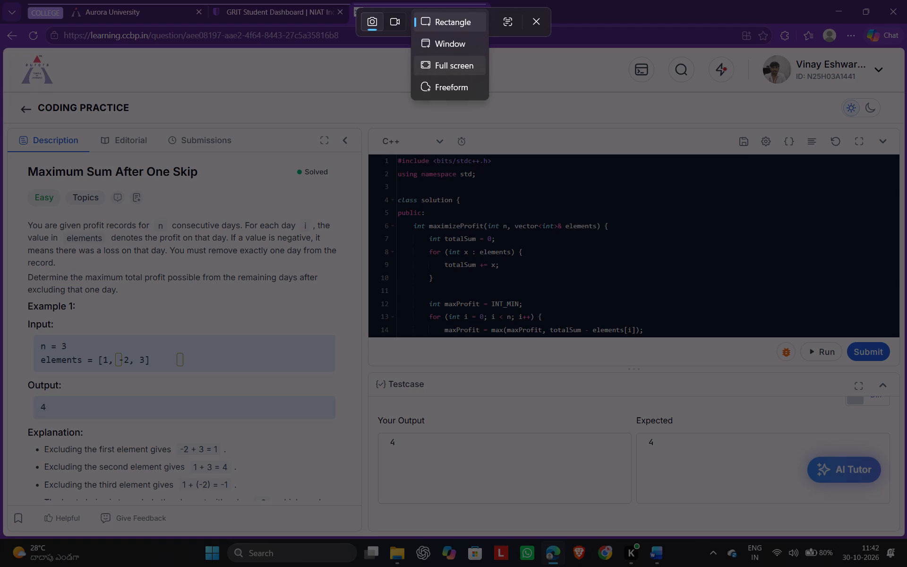
left_click(436, 65)
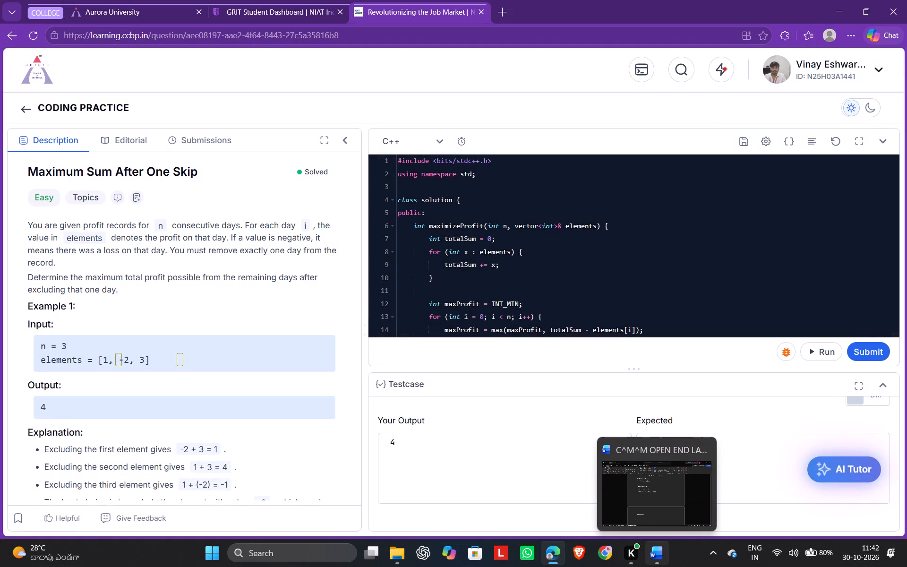
Switch to Word, paste the Maximum Sum After One Skip screenshot after the scoreboard code, and add the label "CODE:" beneath it.
left_click(658, 563)
key("ctrl+v")
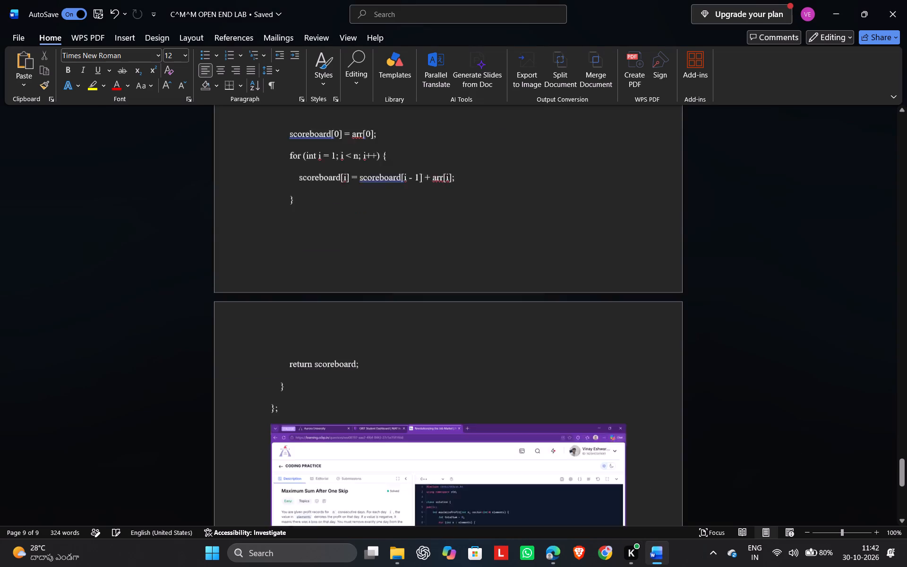
key("Return")
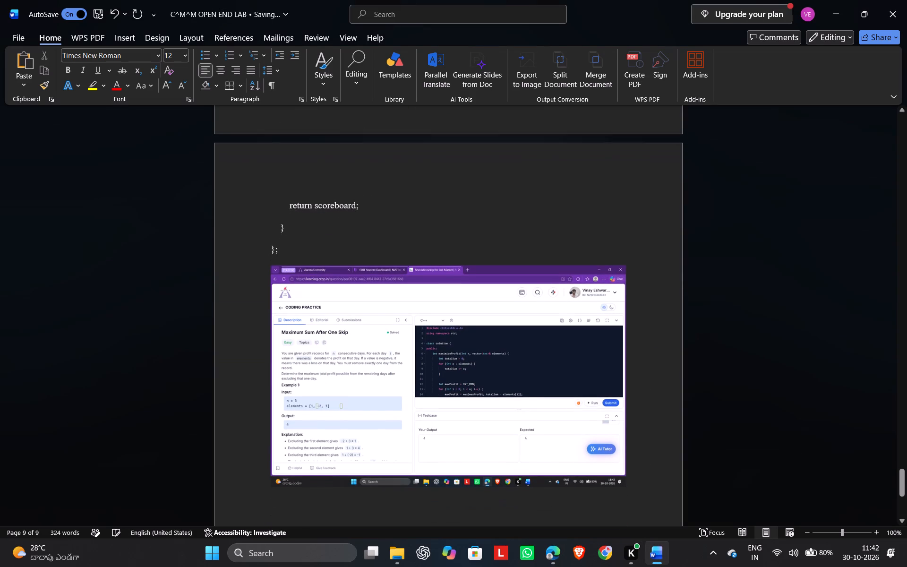
type("CODE:")
key("shift+Return")
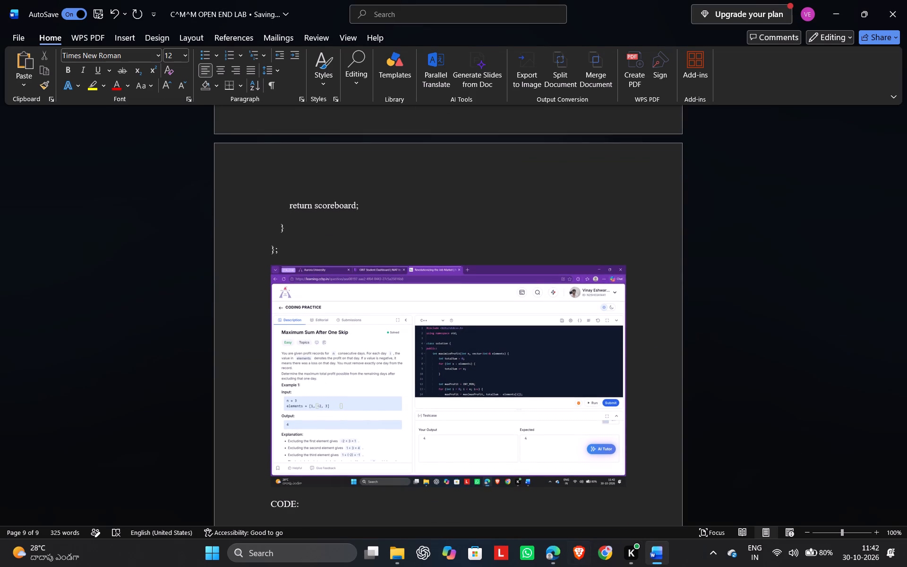
Copy the entire Maximum Sum After One Skip C++ solution from Edge and paste it under "CODE:" in Word.
left_click(558, 544)
left_click(573, 265)
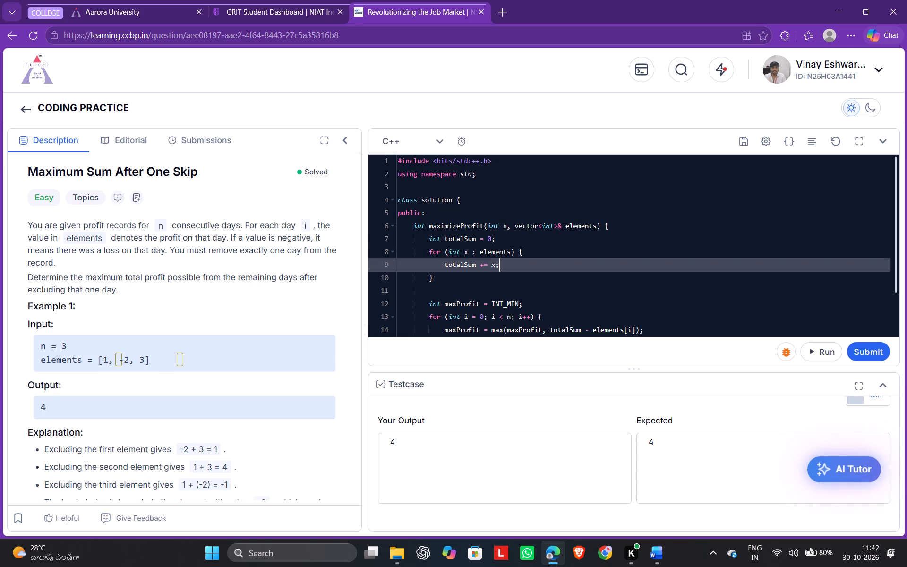
key("ctrl+a")
key("ctrl+c")
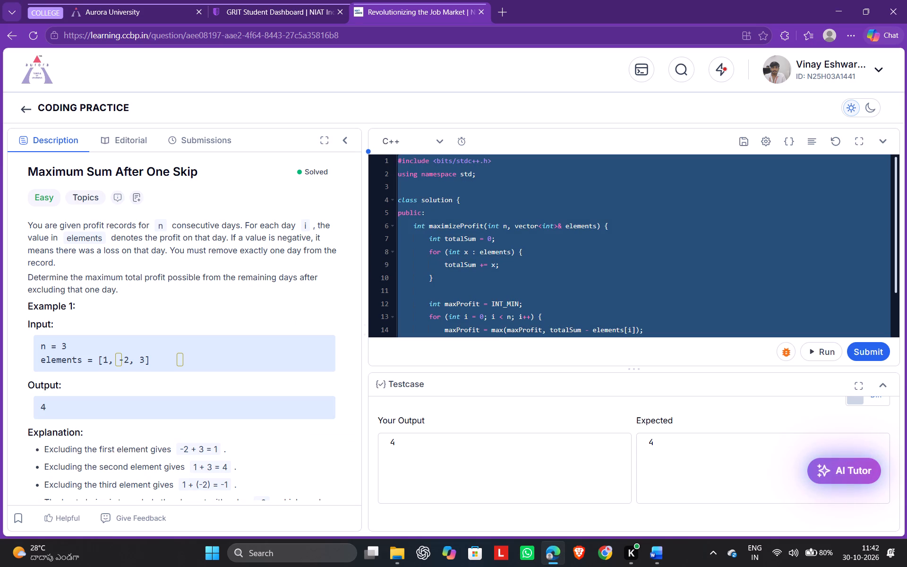
left_click(656, 557)
key("ctrl+v")
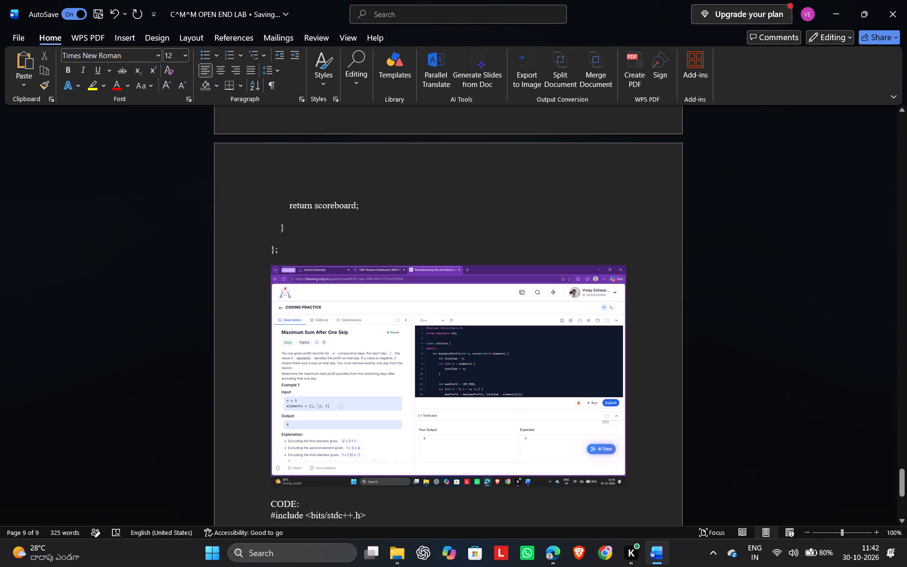
Start a new line after the pasted Maximum Sum After One Skip code in Word.
key("Return")
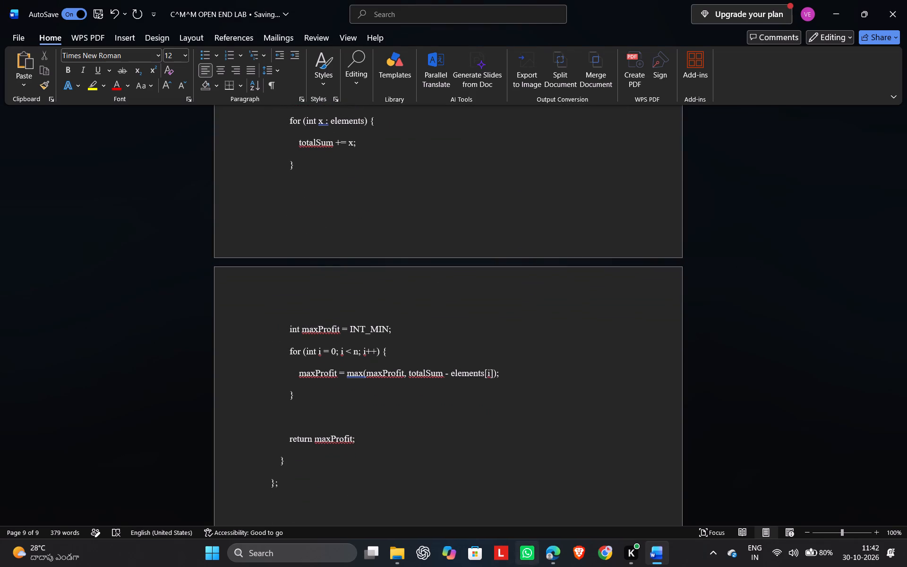
Switch to Edge, run the Largest Subarray With Zero Sum solution, and capture a full-screen screenshot of its output beside the expected output.
left_click(552, 561)
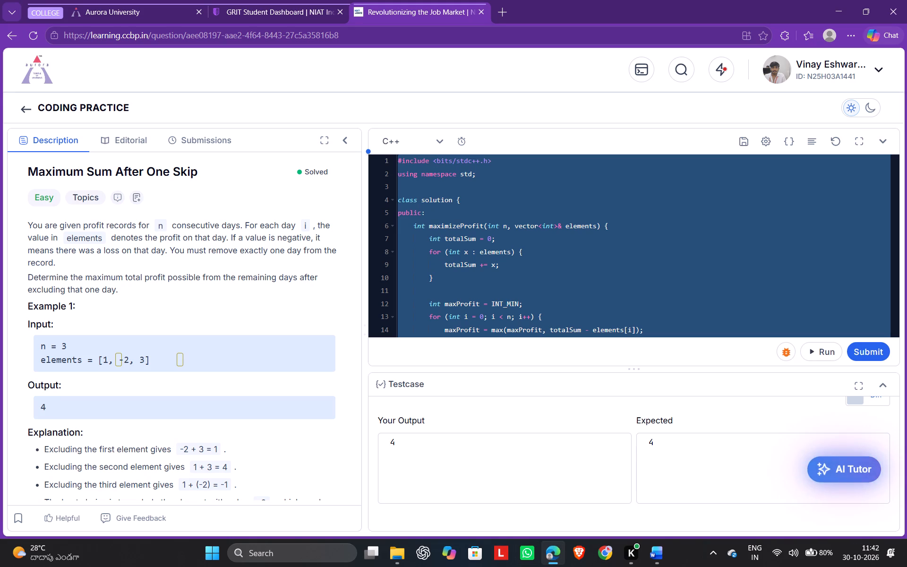
left_click(27, 114)
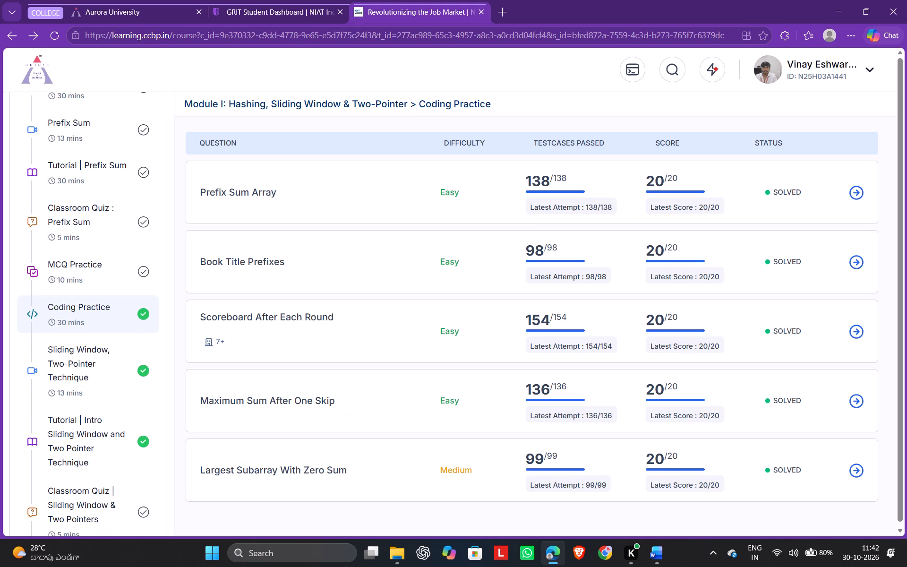
left_click(304, 481)
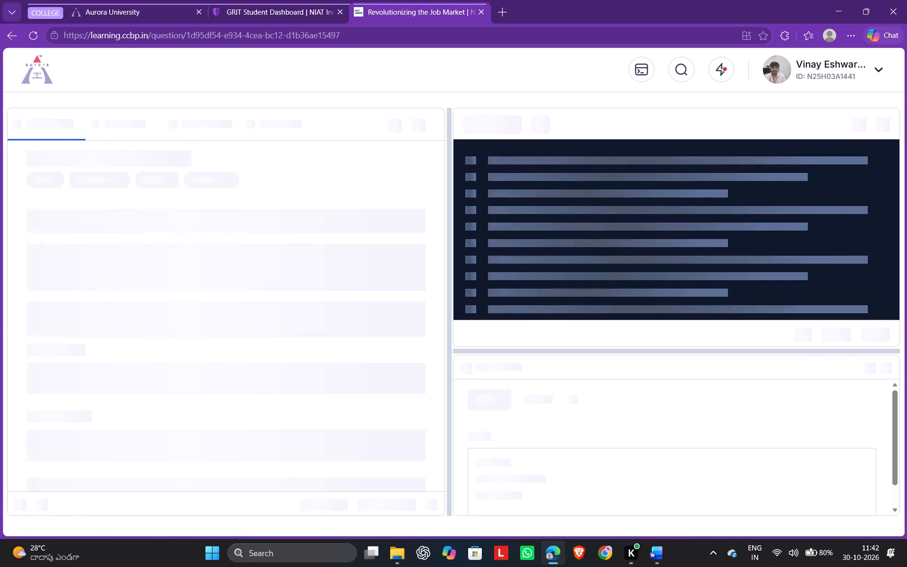
left_click(821, 354)
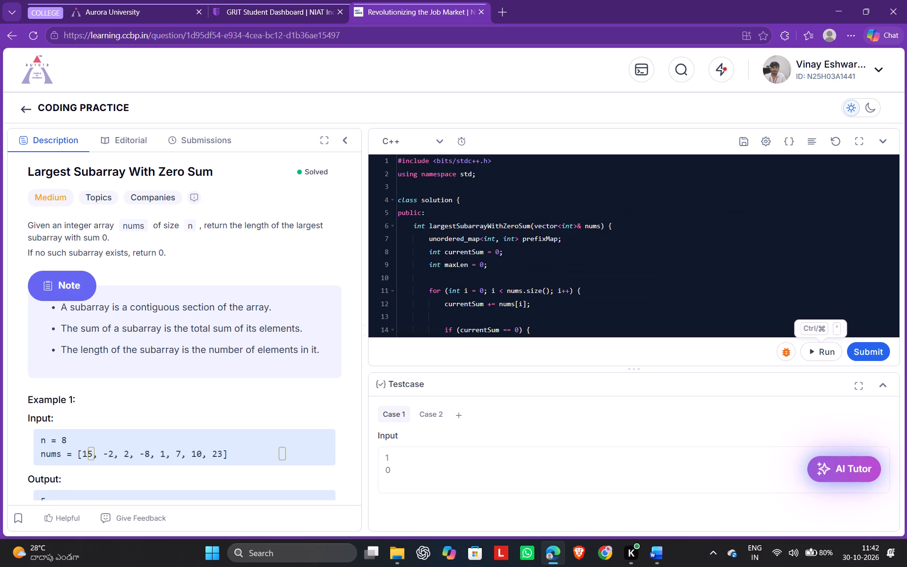
scroll(699, 434, "down", 2)
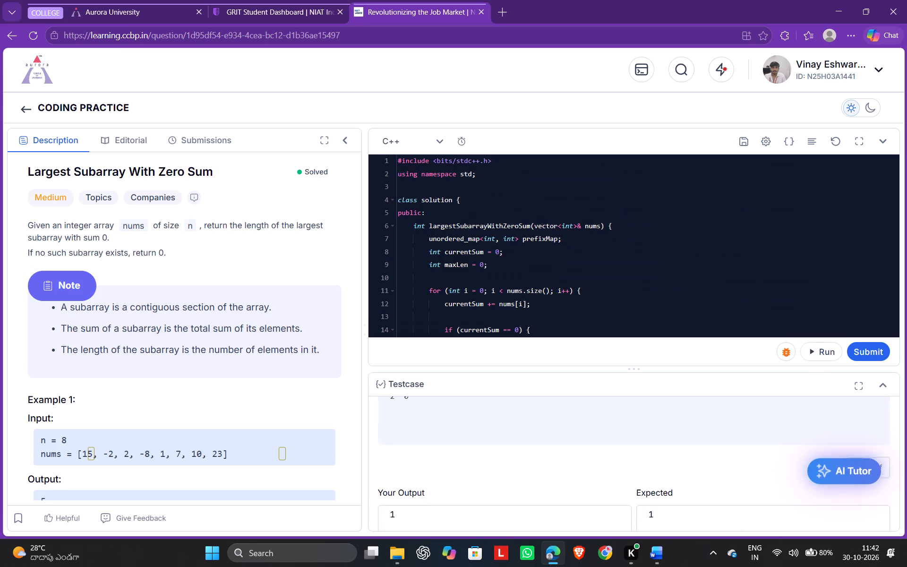
scroll(699, 434, "down", 1)
key("shift+super+s")
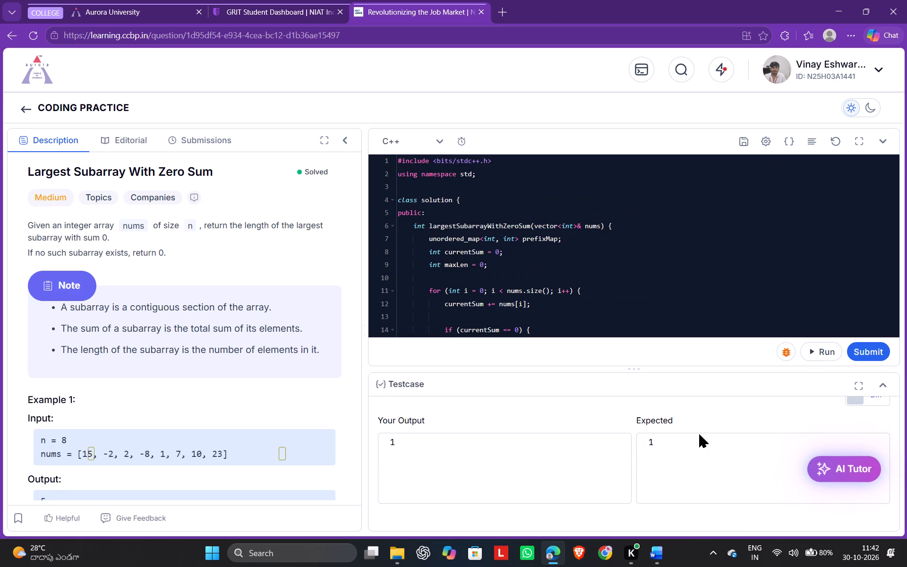
left_click(436, 22)
left_click(437, 61)
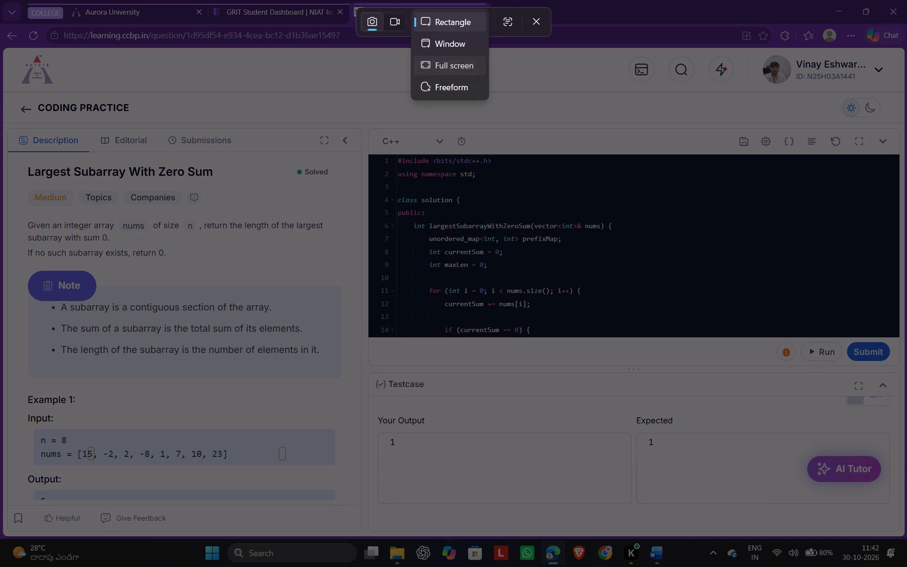
Switch to Word and paste the Largest Subarray With Zero Sum screenshot below the Maximum Sum After One Skip code, followed by a new line.
left_click(658, 555)
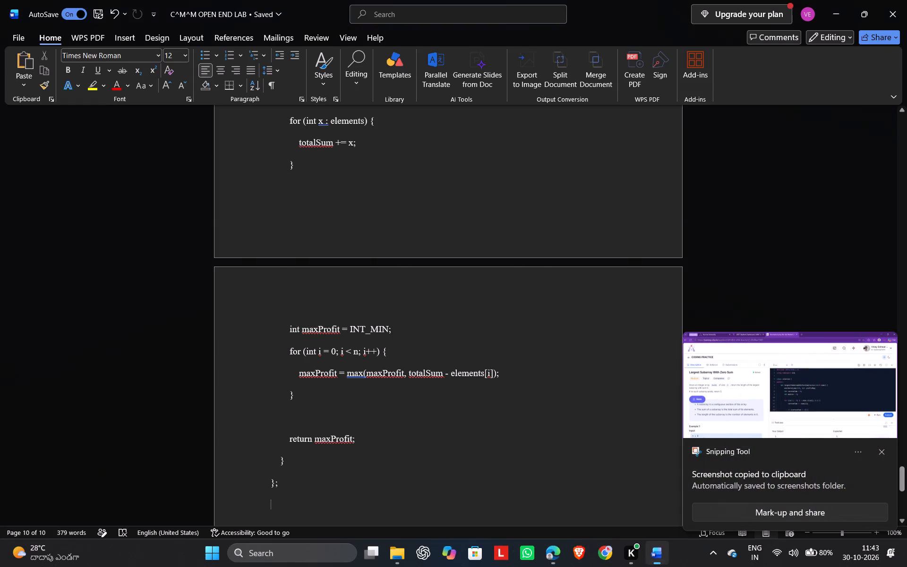
key("ctrl+v")
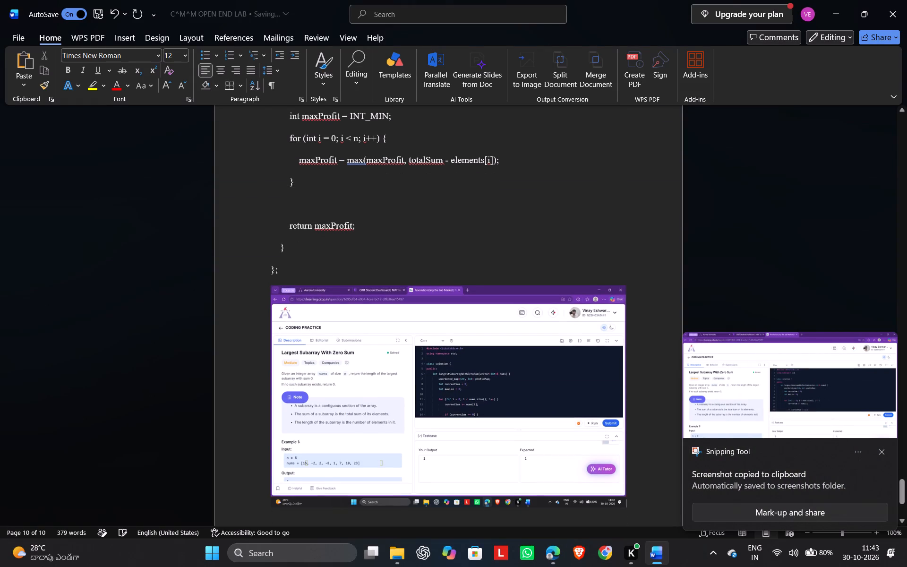
key("Return")
Copy the entire Largest Subarray With Zero Sum C++ solution from Edge and paste it in Word under a new "CODE:" label, followed by a blank line.
left_click(545, 558)
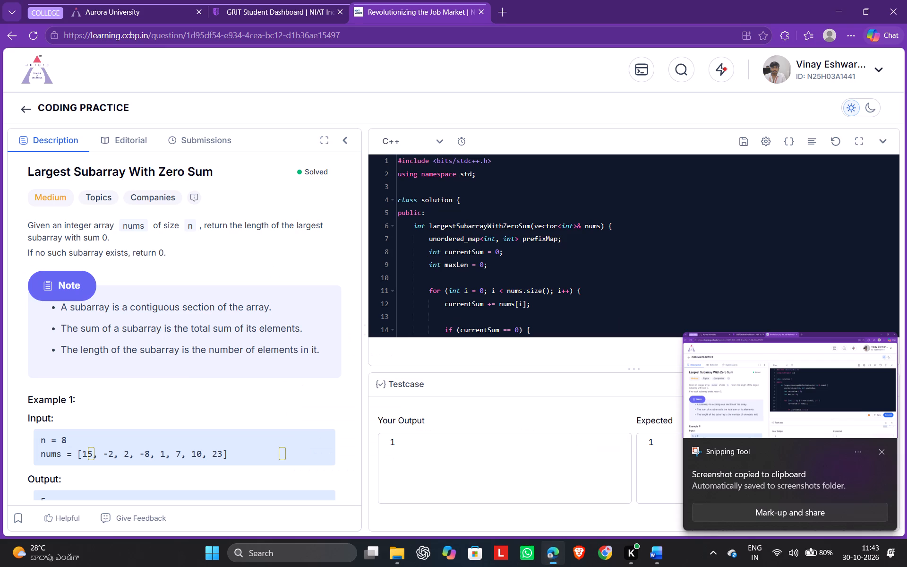
left_click(522, 234)
key("ctrl+a")
key("ctrl+c")
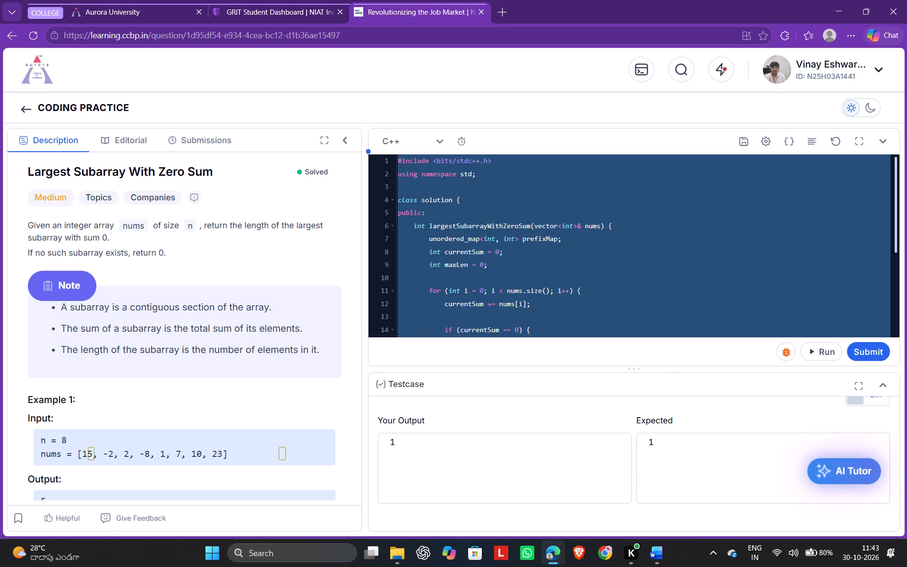
left_click(662, 561)
type("CODE:")
key("shift+Return")
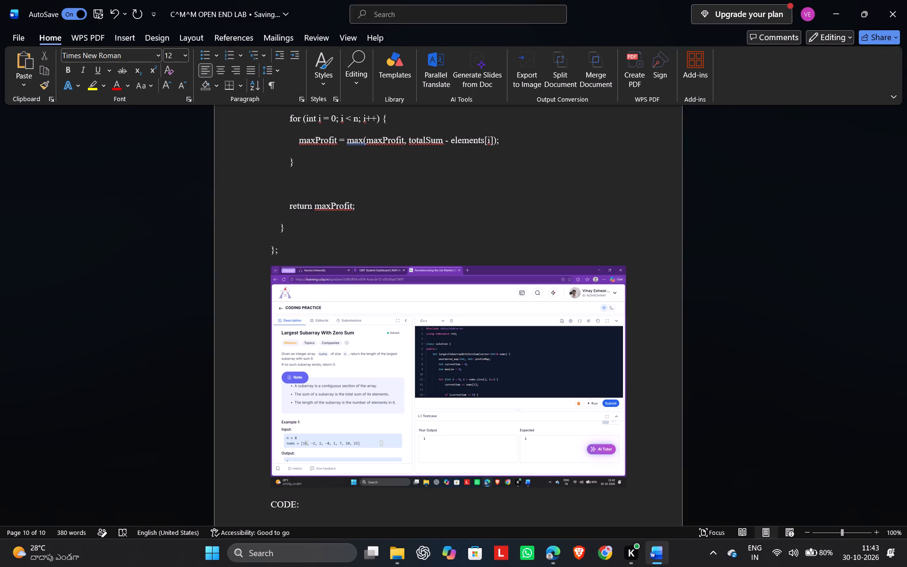
key("ctrl+v")
key("Return")
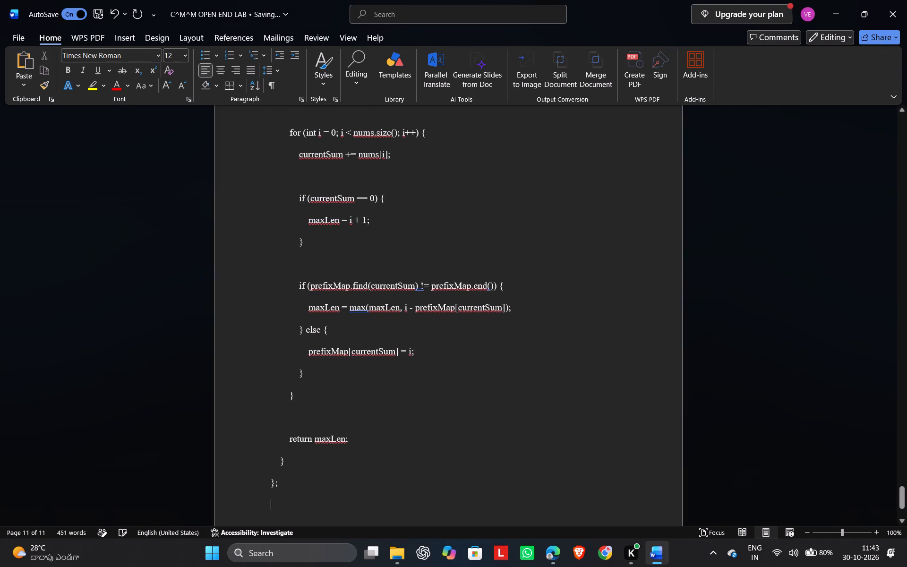
In Edge, open Maximum Sum Fixed Window from the next Coding Practice set, run its solution, and capture a full-screen screenshot of the output comparison.
left_click(561, 553)
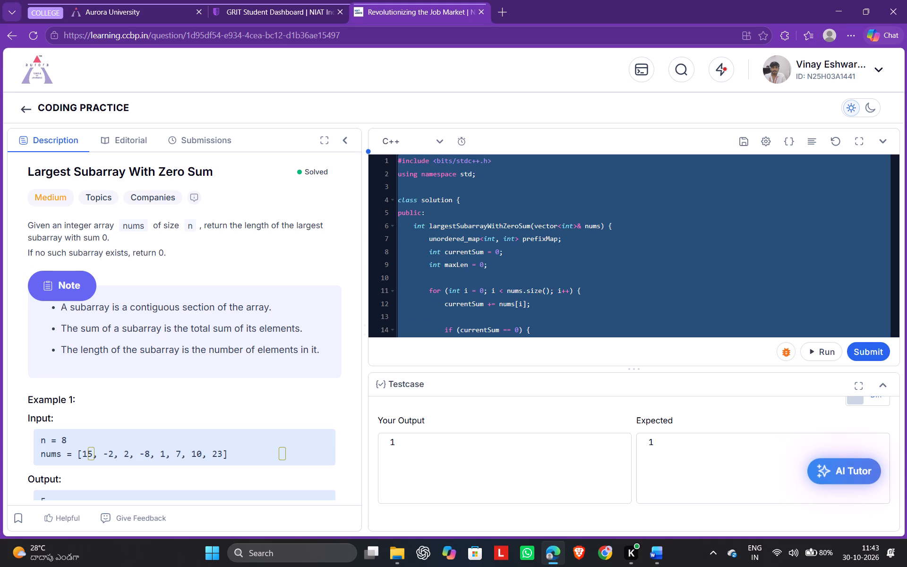
left_click(28, 107)
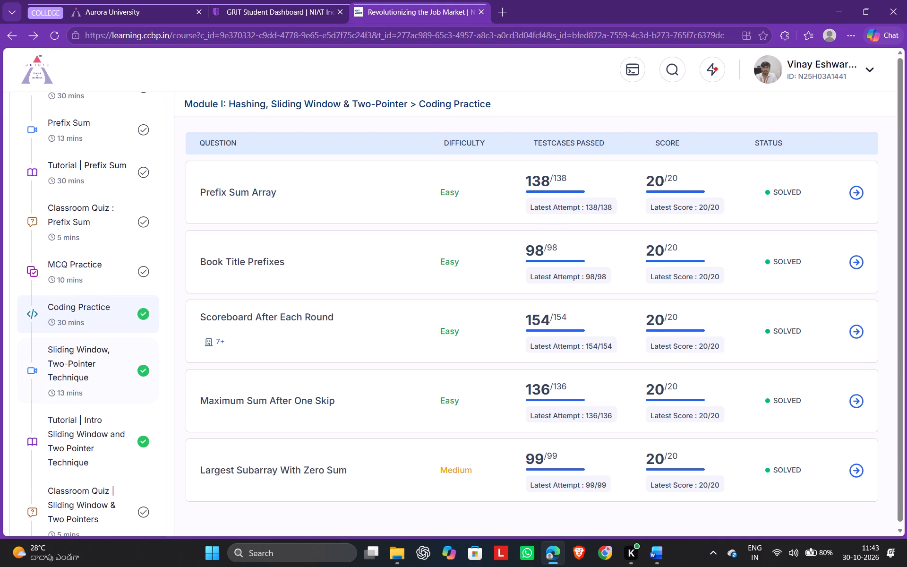
scroll(80, 430, "down", 1)
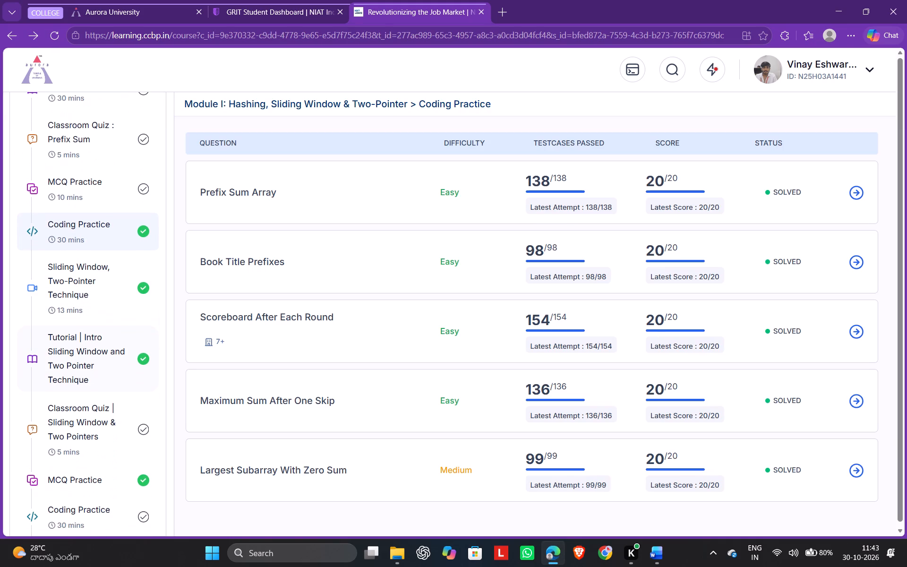
scroll(80, 430, "down", 1)
left_click(80, 430)
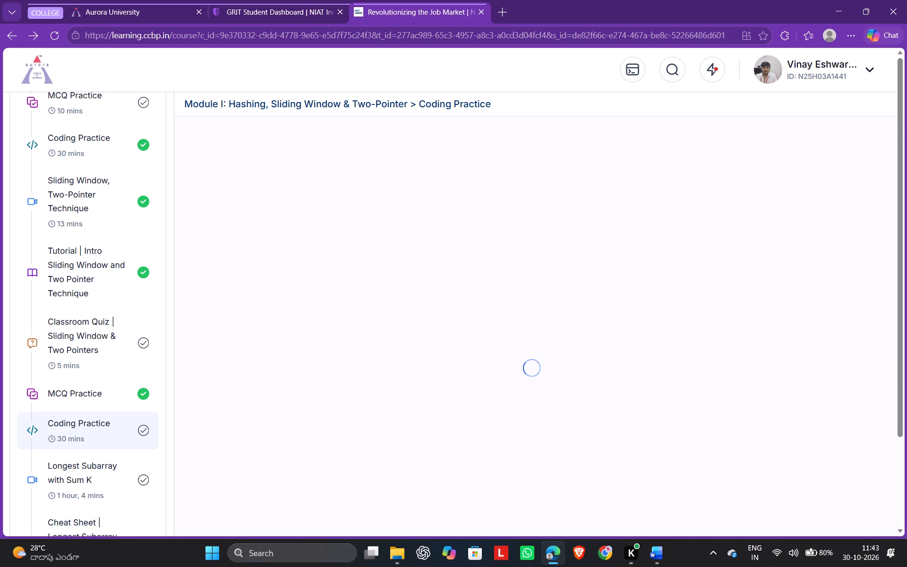
left_click(310, 175)
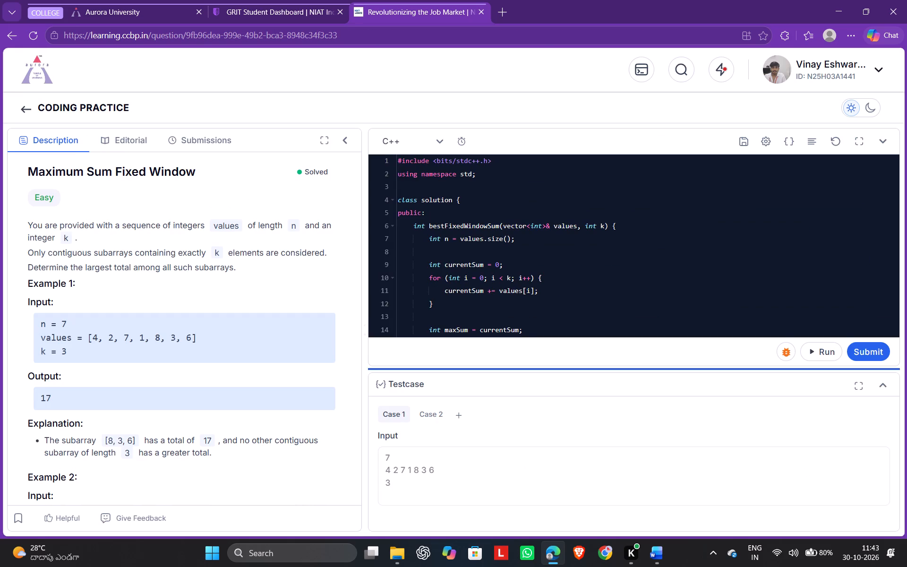
left_click(814, 356)
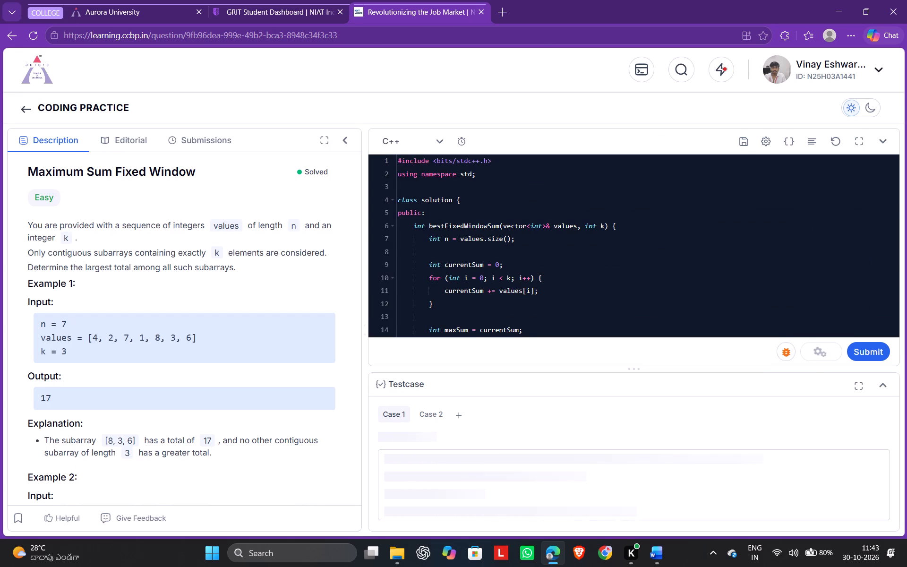
scroll(656, 461, "down", 4)
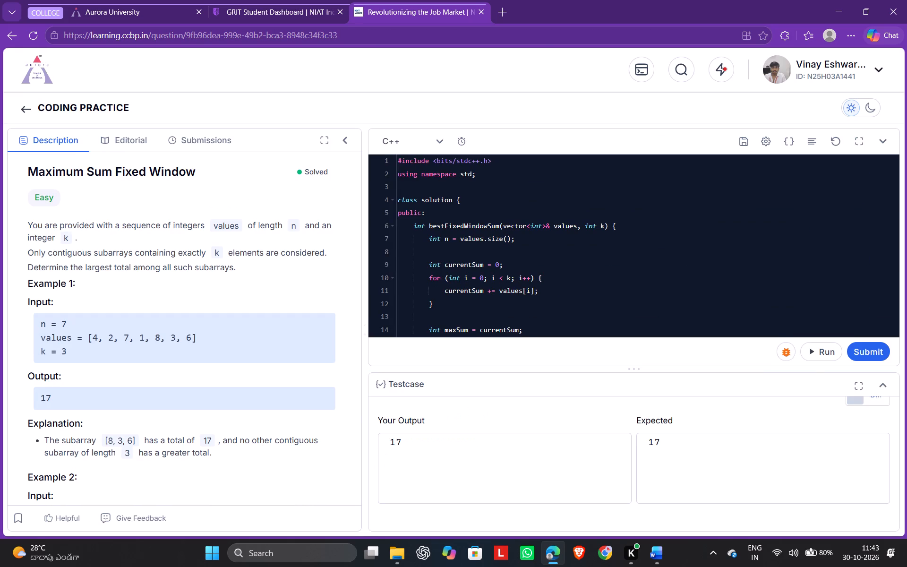
key("shift+super+s")
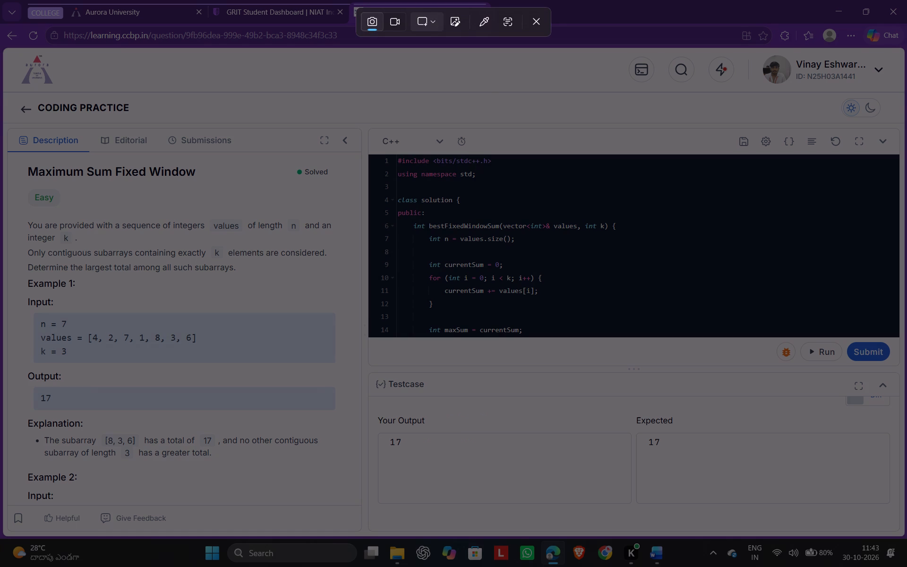
left_click(428, 18)
left_click(438, 62)
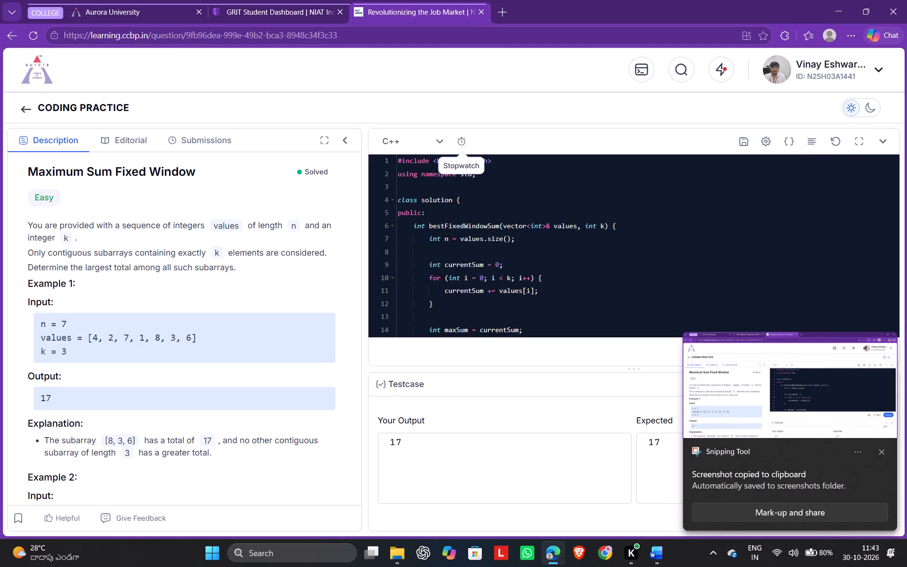
Switch to Word, paste the Maximum Sum Fixed Window screenshot after the zero-sum subarray code, and add the label "CODE:" beneath it.
left_click(662, 549)
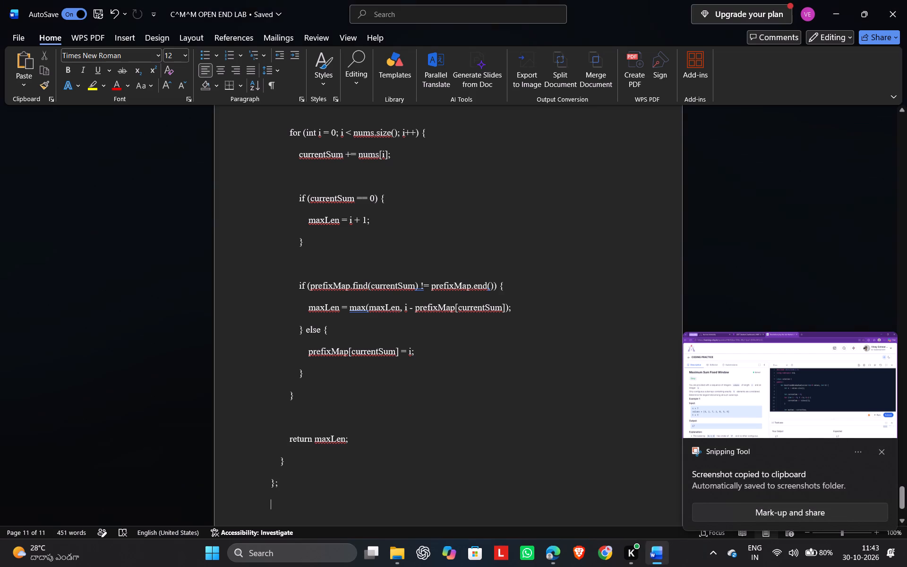
key("ctrl+v")
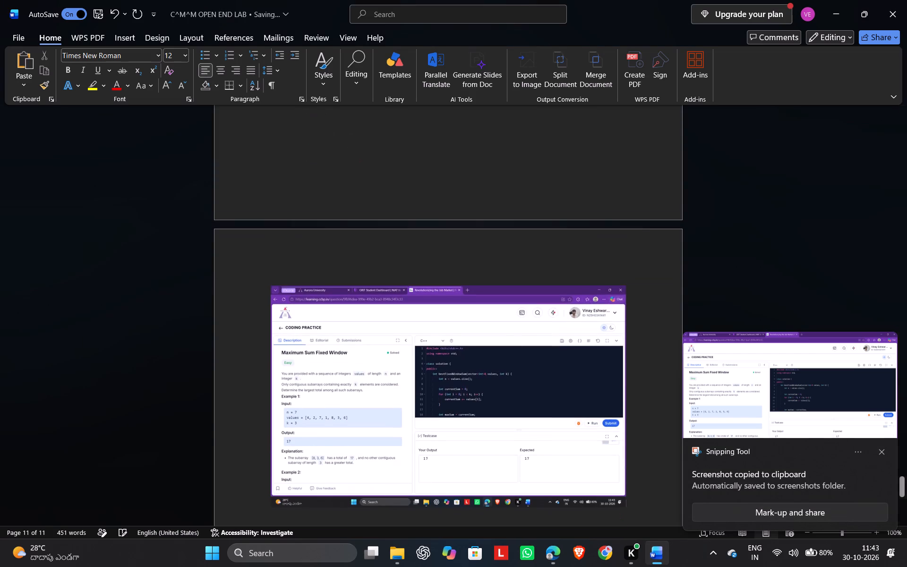
key("Return")
type("CODE:")
key("shift+Return")
Copy the entire Maximum Sum Fixed Window C++ solution from Edge and paste it under "CODE:" in Word, followed by a blank line.
left_click(551, 550)
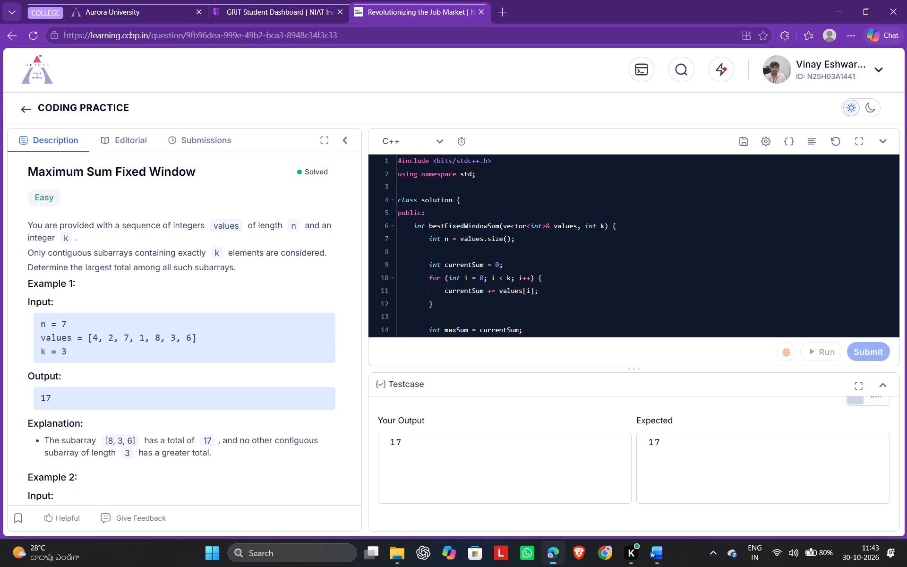
left_click(484, 258)
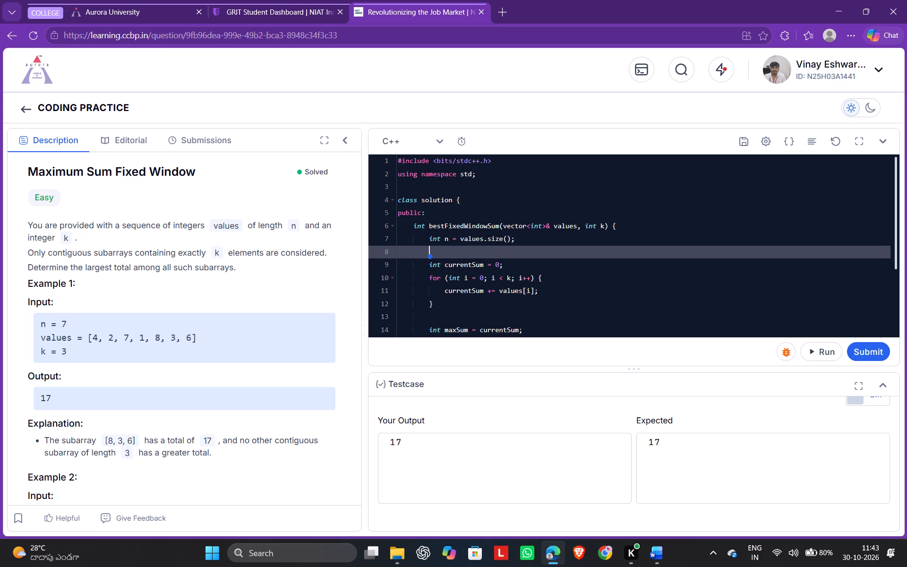
key("ctrl+a")
key("ctrl+c")
left_click(661, 545)
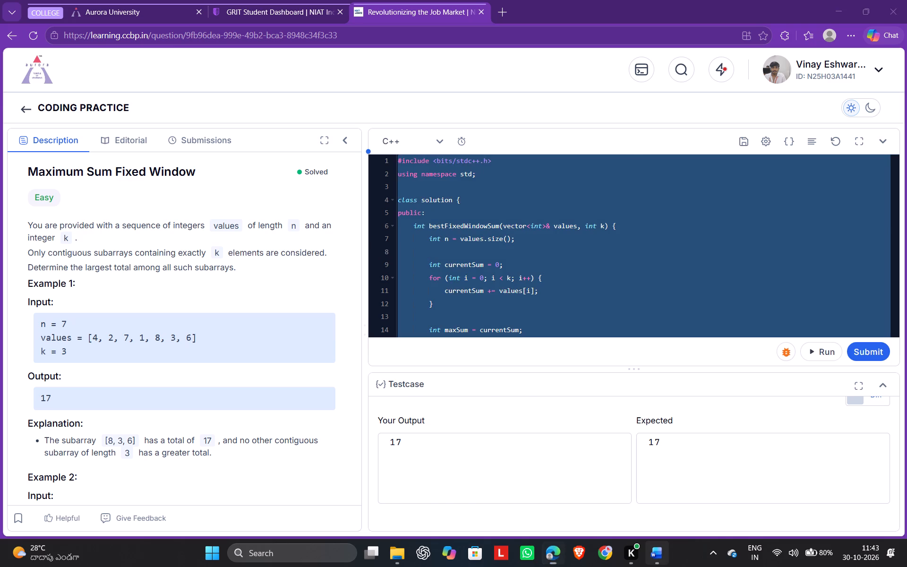
key("ctrl+v")
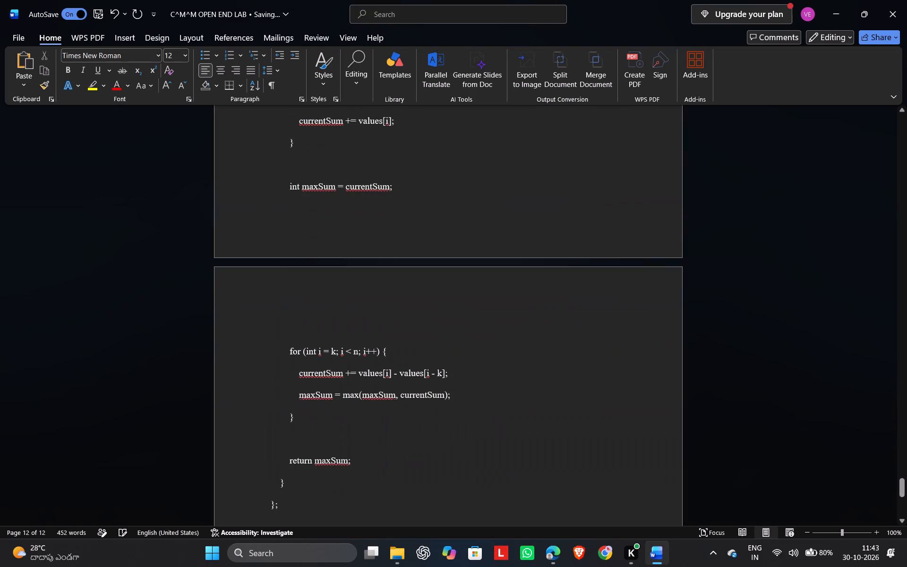
key("Return")
In Edge, open Union of Two Sorted Arrays from the Coding Practice set, run its solution, and capture a full-screen screenshot of the output comparison.
left_click(551, 552)
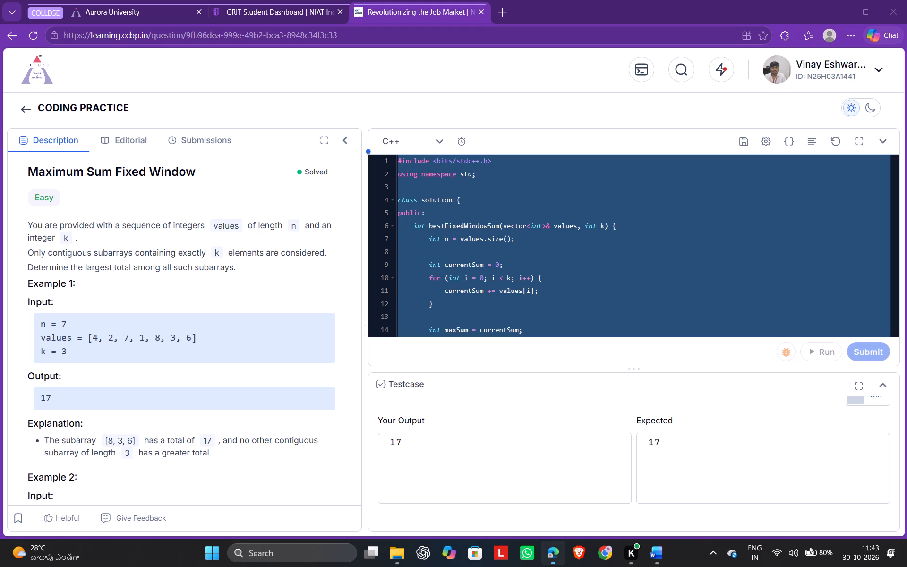
left_click(24, 109)
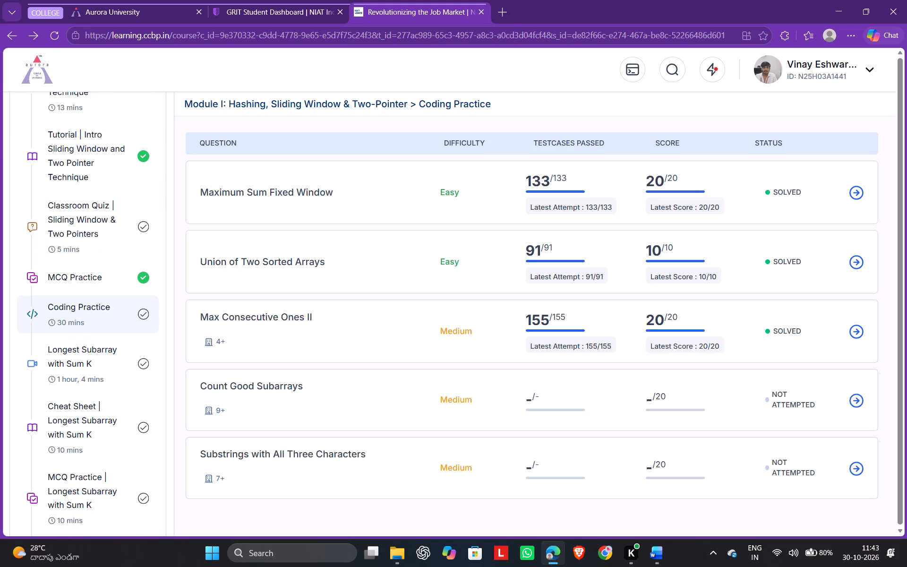
left_click(308, 251)
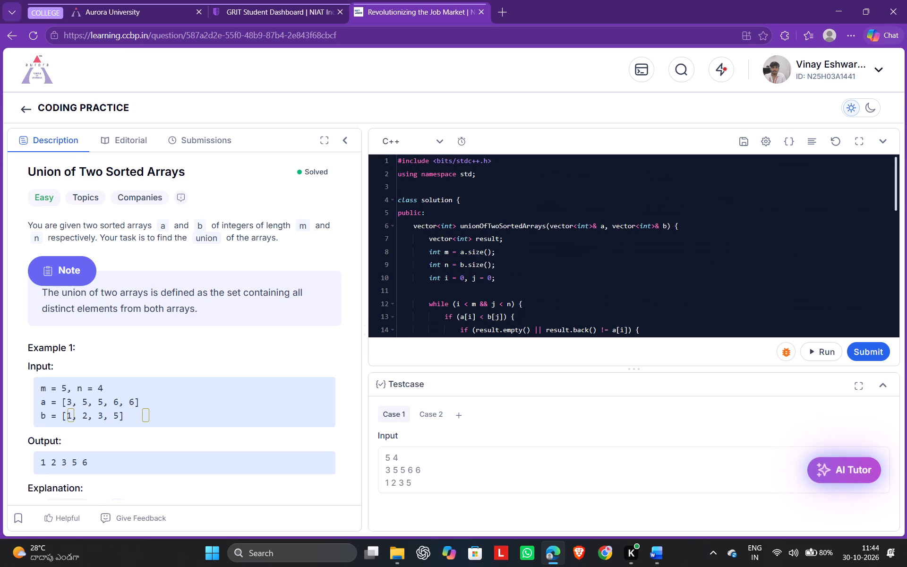
left_click(823, 359)
scroll(680, 445, "down", 1)
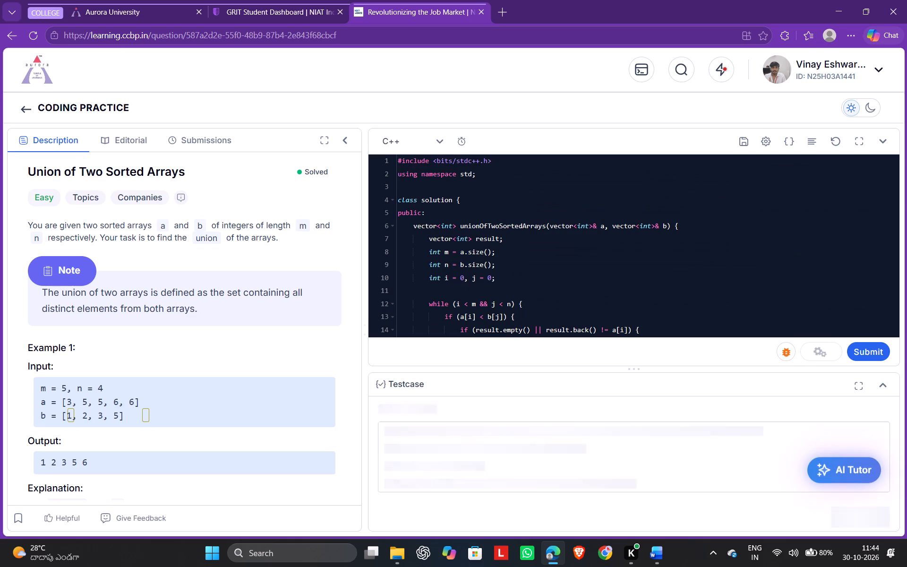
scroll(680, 445, "down", 3)
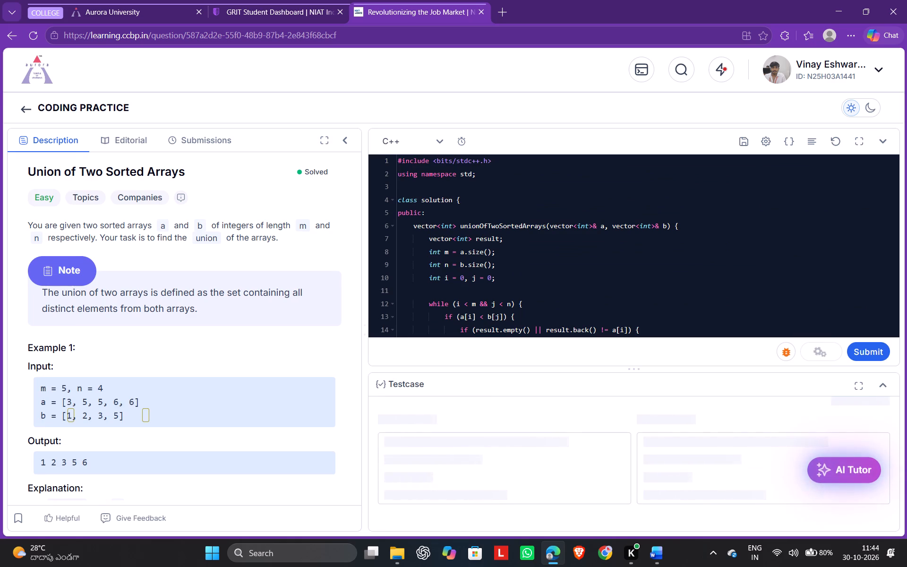
key("shift+super+s")
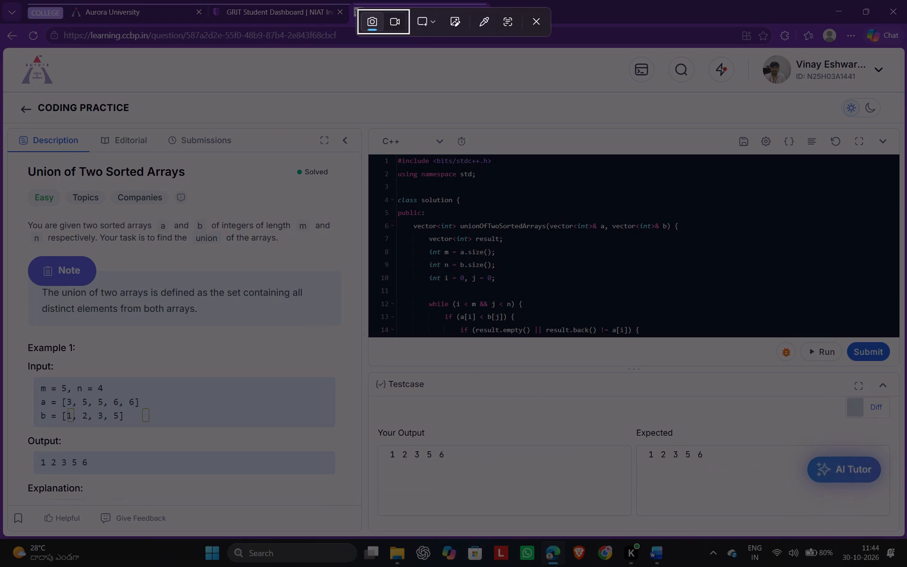
left_click_drag(431, 34, 428, 23)
left_click(428, 23)
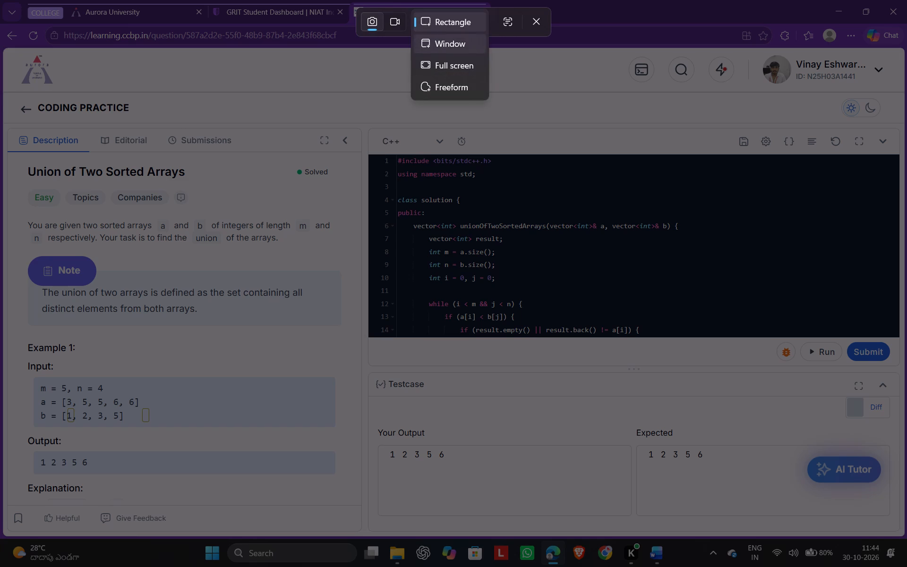
left_click(438, 69)
Switch to Word, paste the Union of Two Sorted Arrays screenshot after the fixed-window code, and add the label "CODE:" beneath it.
left_click(664, 559)
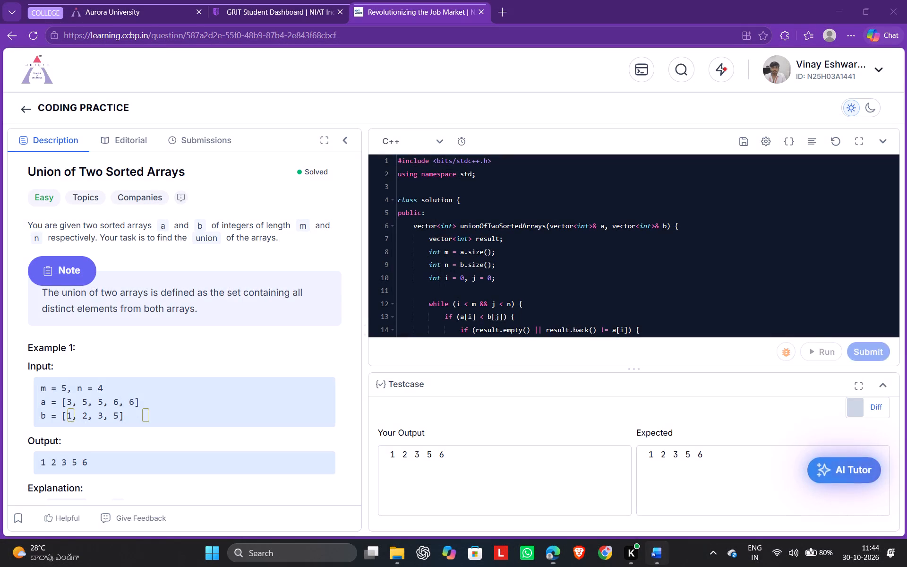
key("ctrl+v")
key("Return")
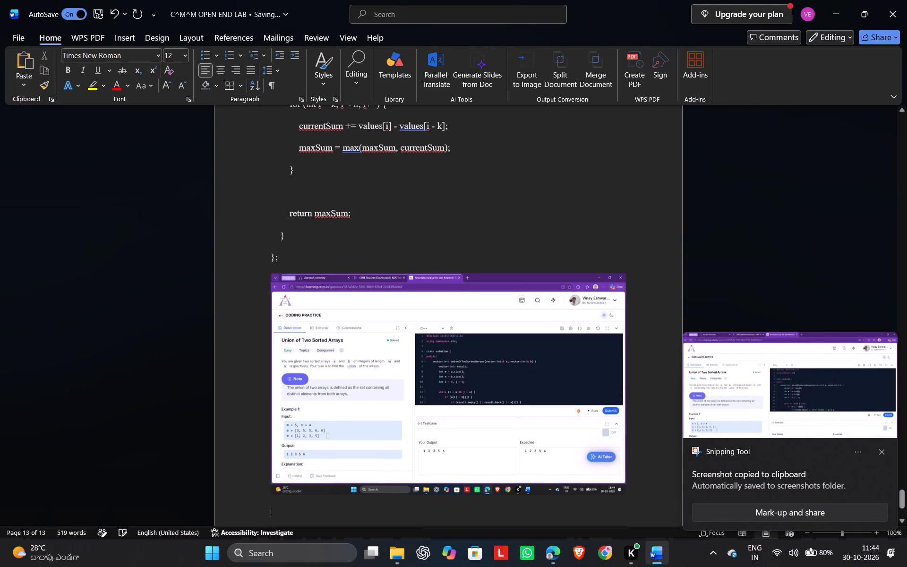
type("CODE:")
key("shift+Return")
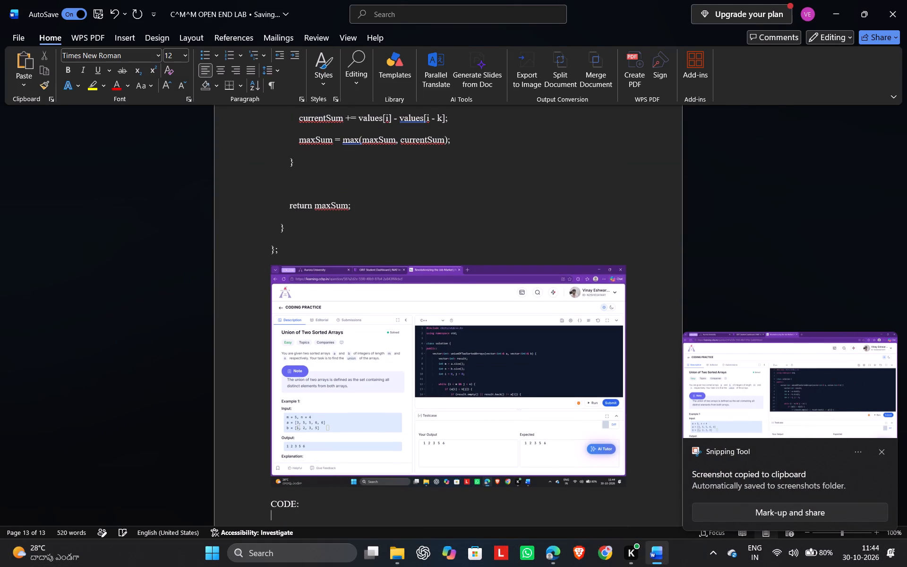
Copy the entire Union of Two Sorted Arrays C++ solution from Edge and paste it under "CODE:" in Word, followed by a blank line.
left_click(563, 545)
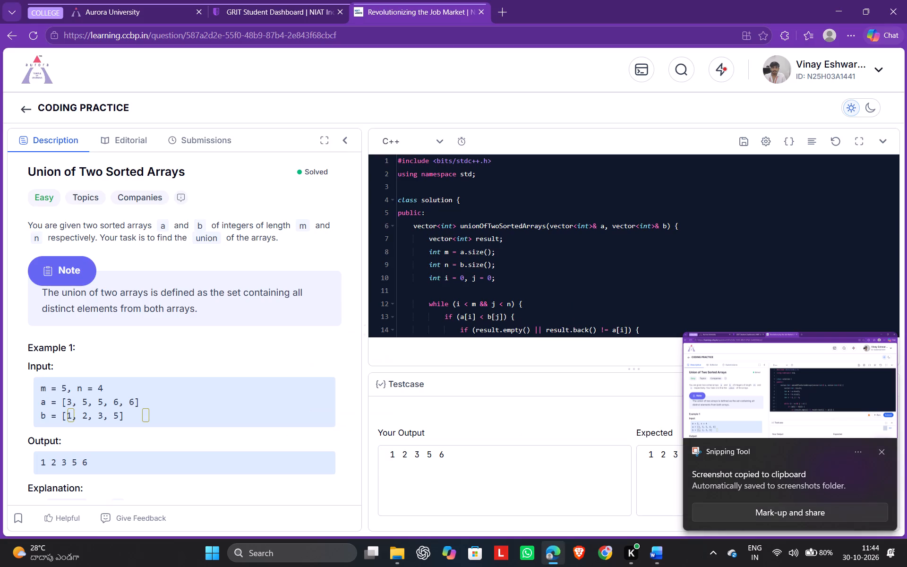
left_click(496, 293)
key("ctrl+a")
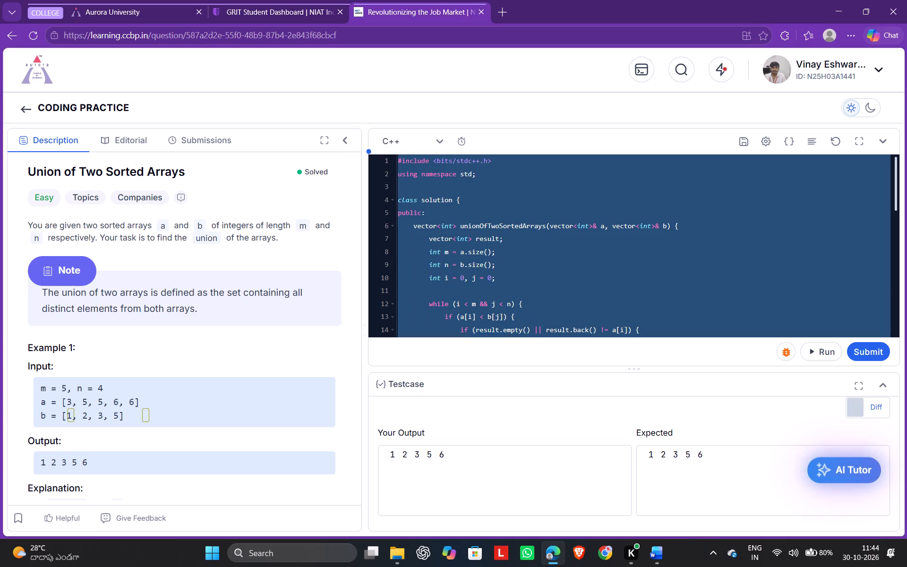
key("ctrl+c")
left_click(654, 548)
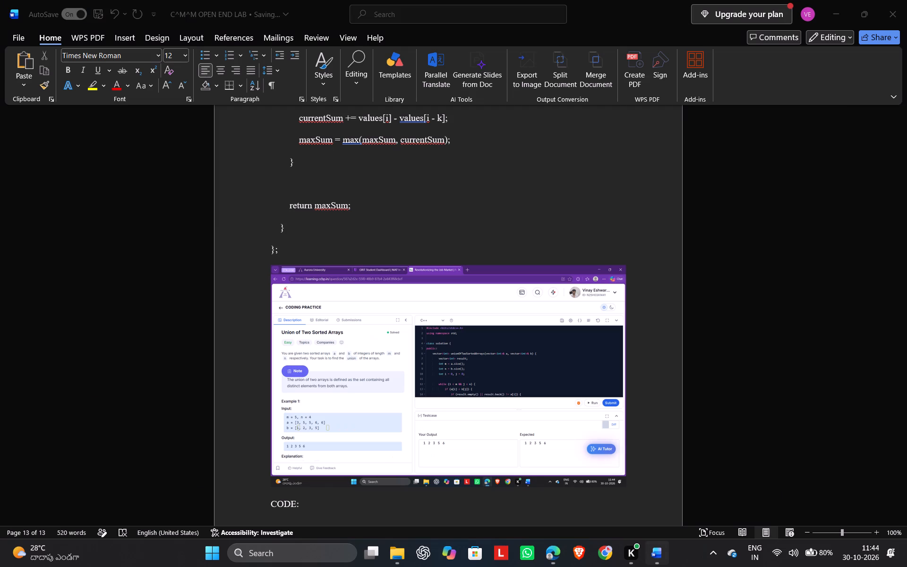
key("ctrl+v")
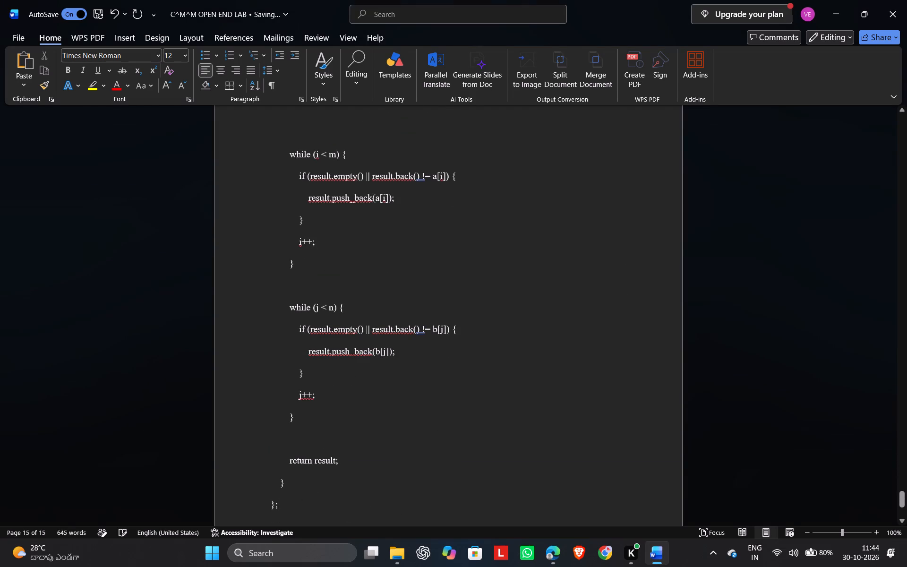
key("Return")
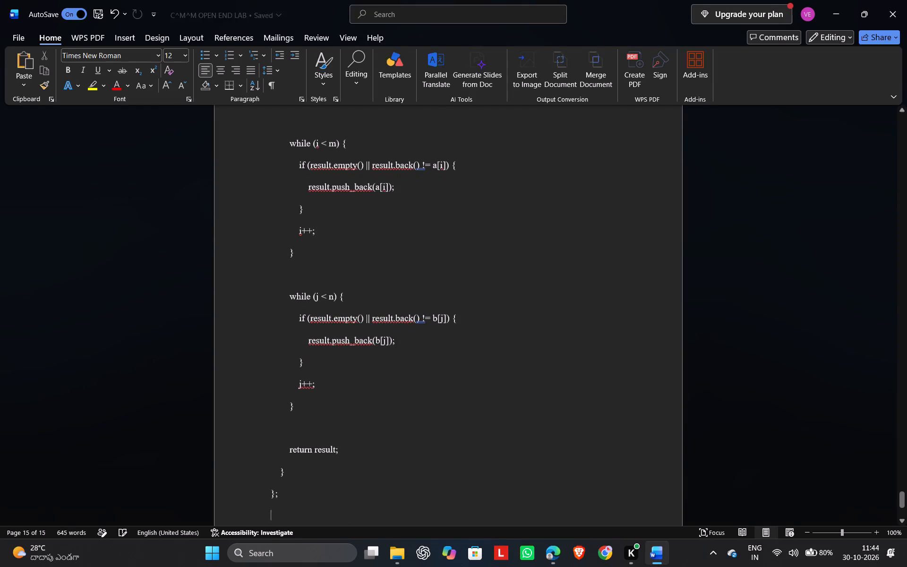
In Edge, open Max Consecutive Ones II from the same practice set, run its solution, and capture a full-screen screenshot of the output comparison.
left_click(558, 558)
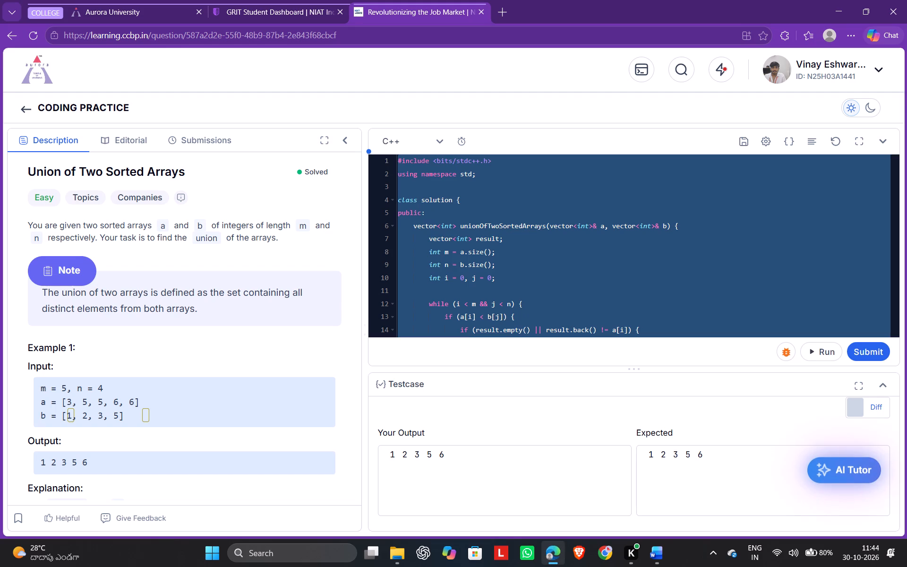
left_click(24, 112)
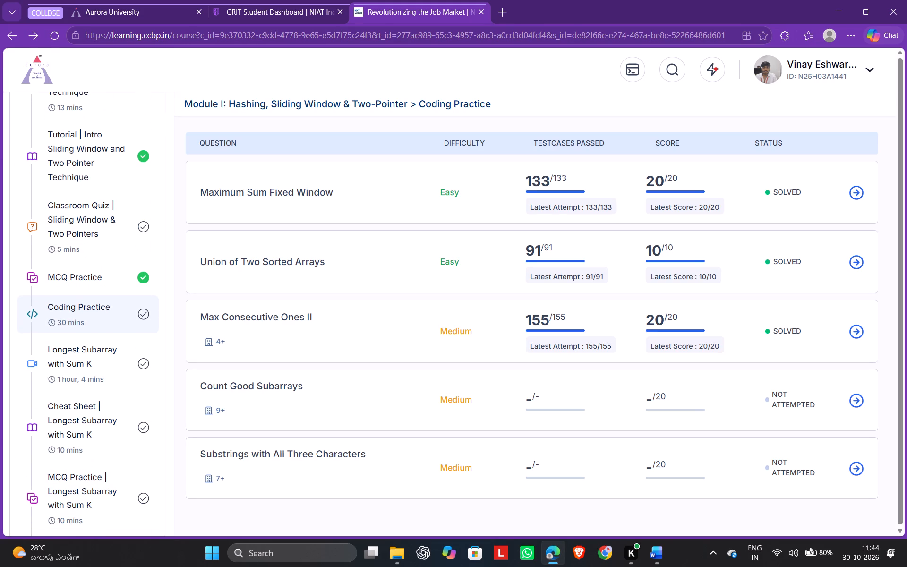
left_click(307, 335)
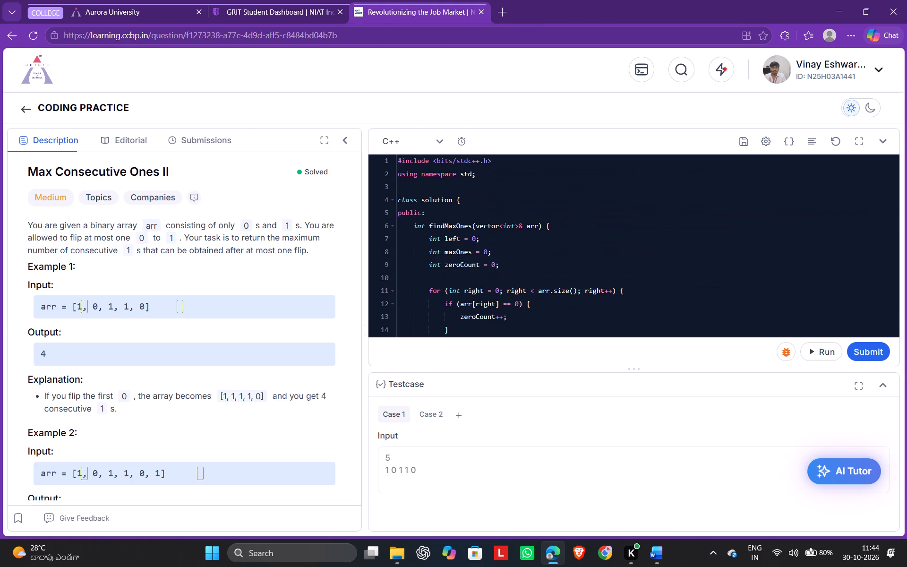
left_click(826, 354)
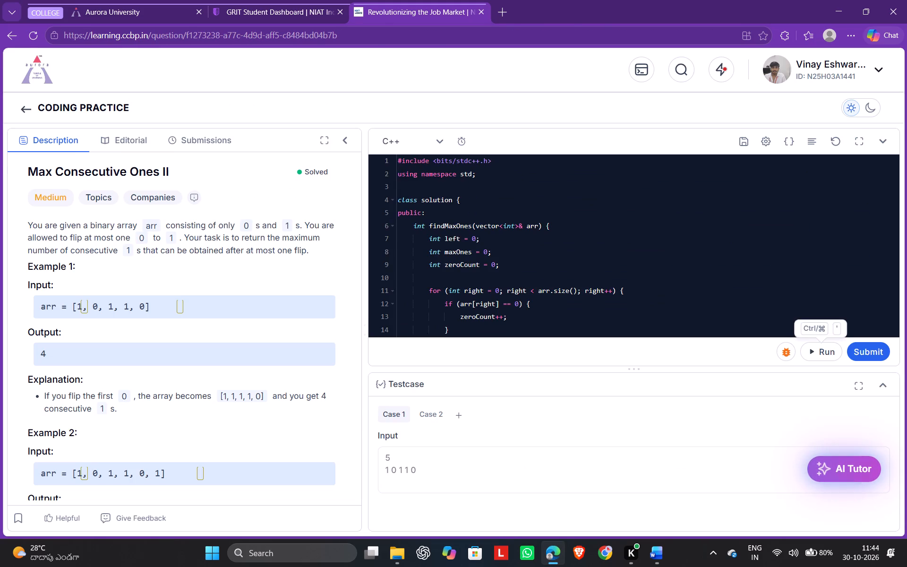
scroll(683, 440, "down", 2)
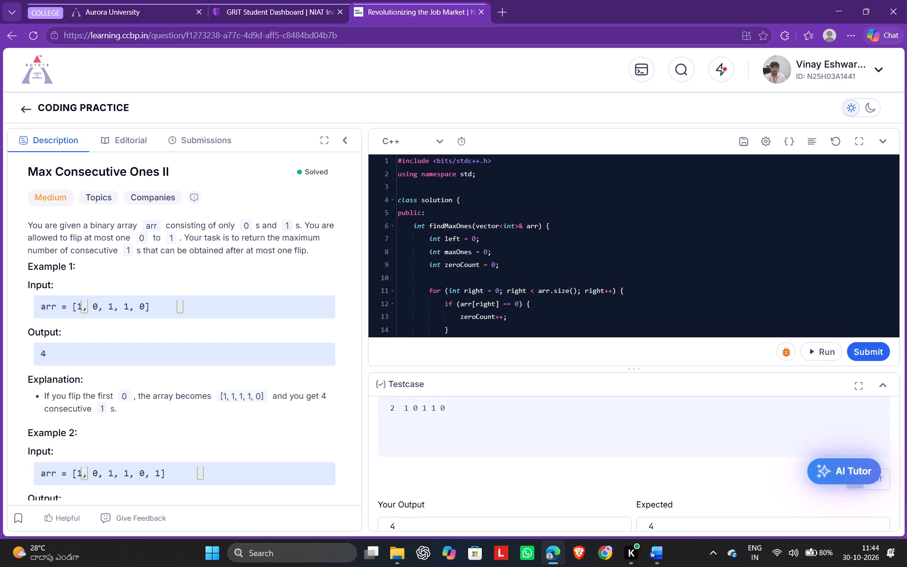
scroll(683, 440, "down", 3)
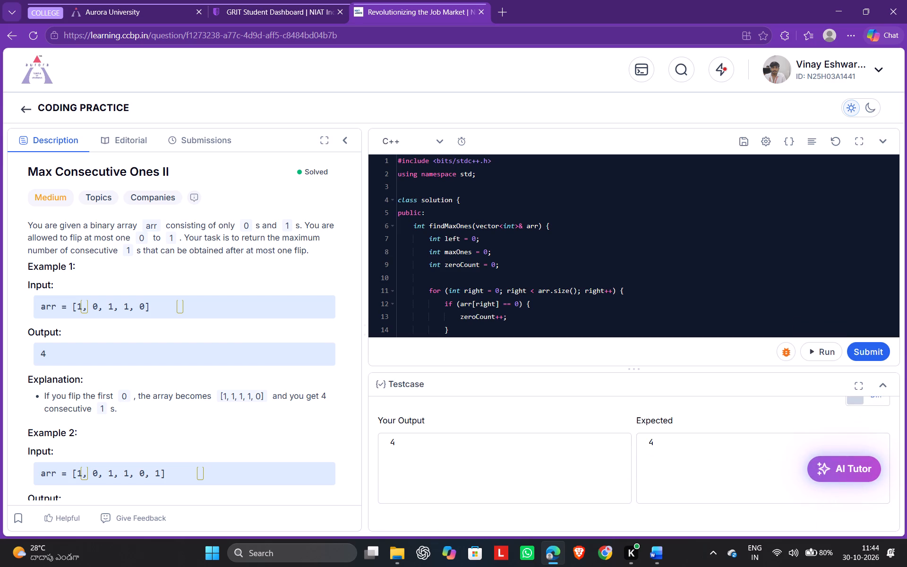
key("shift+super+s")
left_click(435, 23)
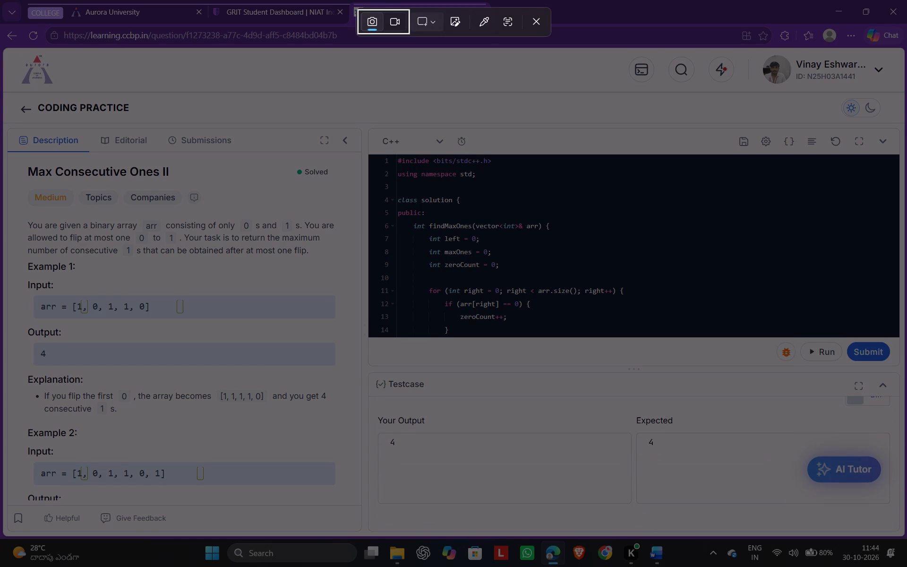
left_click(436, 63)
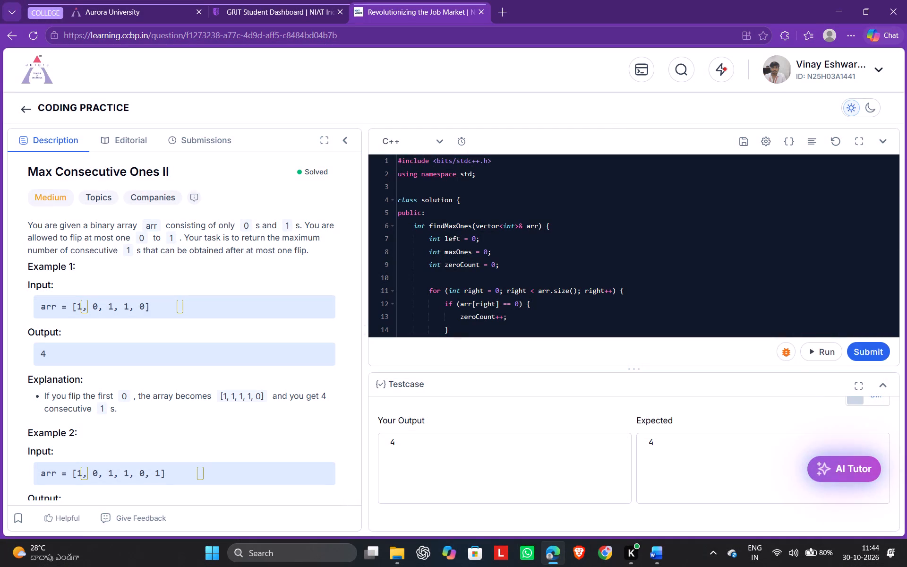
Switch to Word, paste the Max Consecutive Ones II screenshot after the sorted-arrays union code, and add the label "CODE:" beneath it.
left_click(661, 540)
key("ctrl+v")
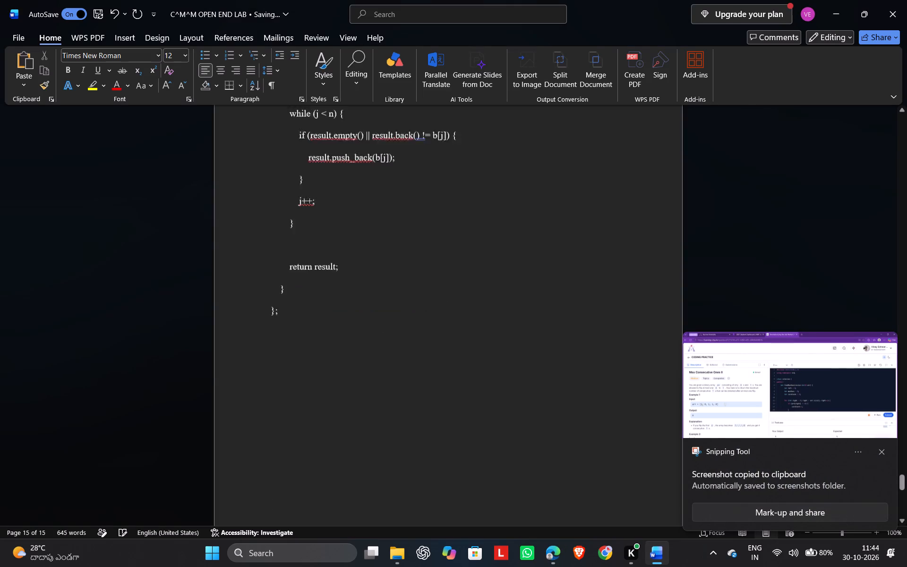
key("Return")
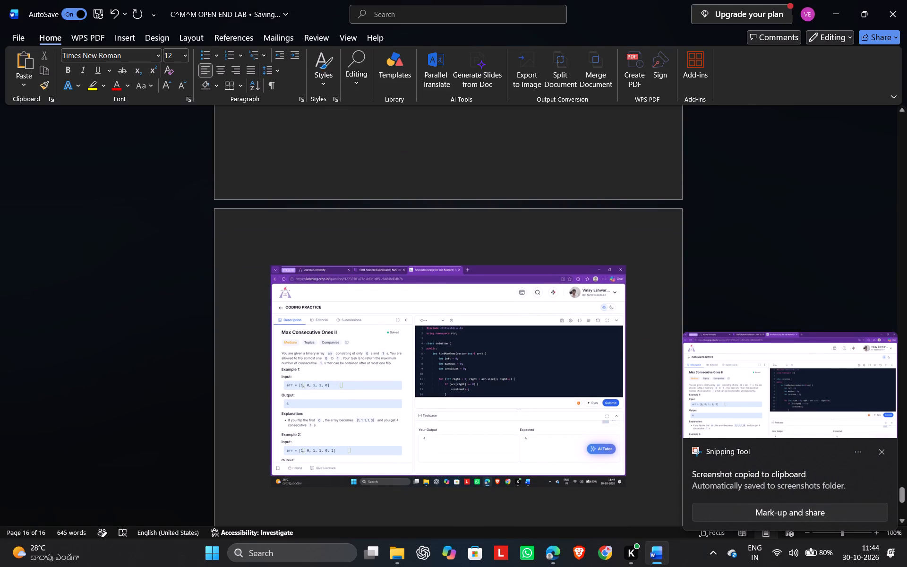
type("CODE:")
key("shift+Return")
Copy the entire Max Consecutive Ones II C++ solution from Edge and paste it under "CODE:" in Word, followed by a blank line.
left_click(557, 552)
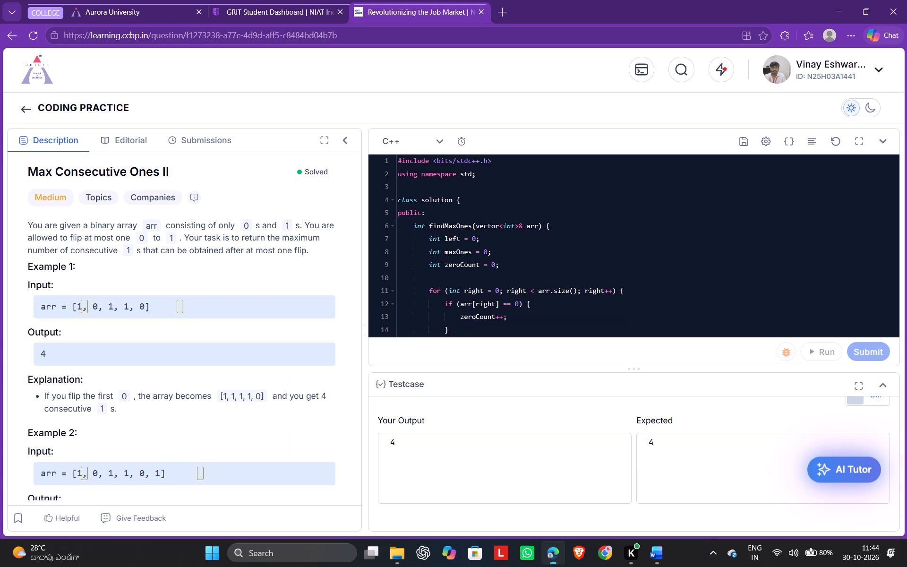
left_click(487, 285)
key("ctrl+a")
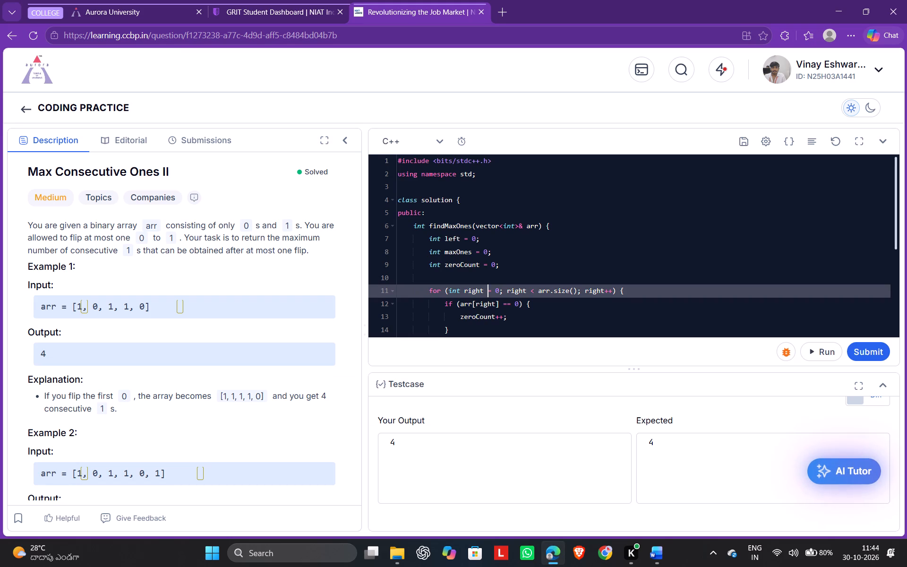
key("ctrl+c")
left_click(658, 551)
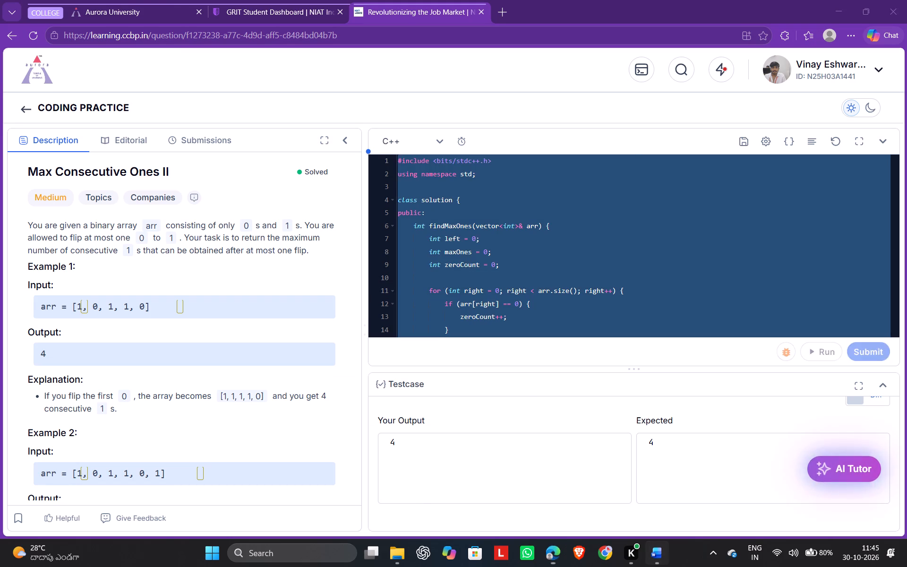
key("ctrl+v")
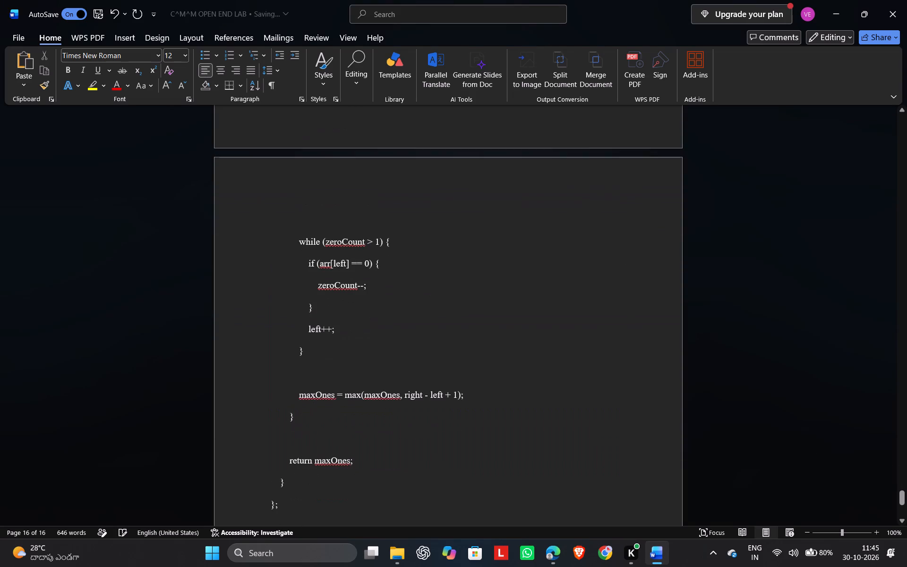
key("Return")
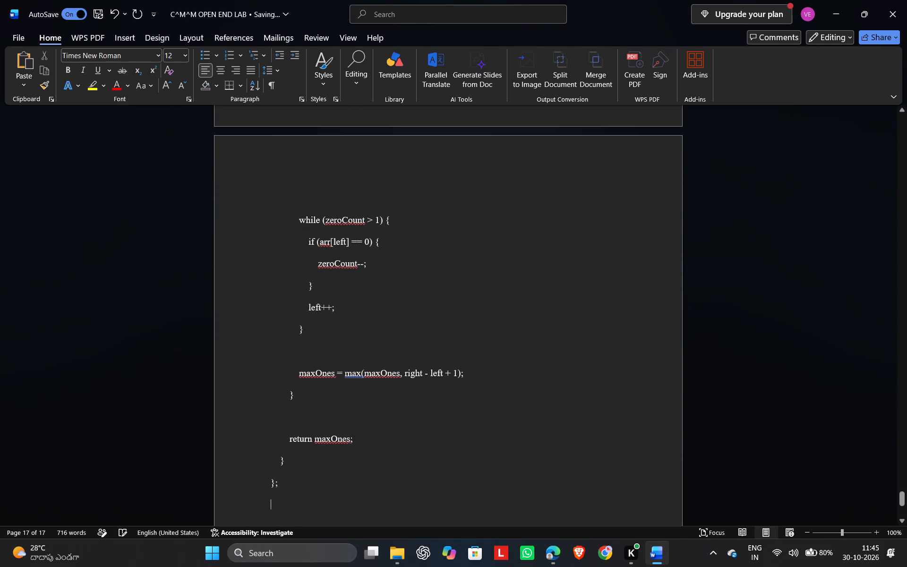
In Edge, return to the course outline and open the Coding Practice set that follows the Longest Subarray with Sum K lessons.
left_click(551, 550)
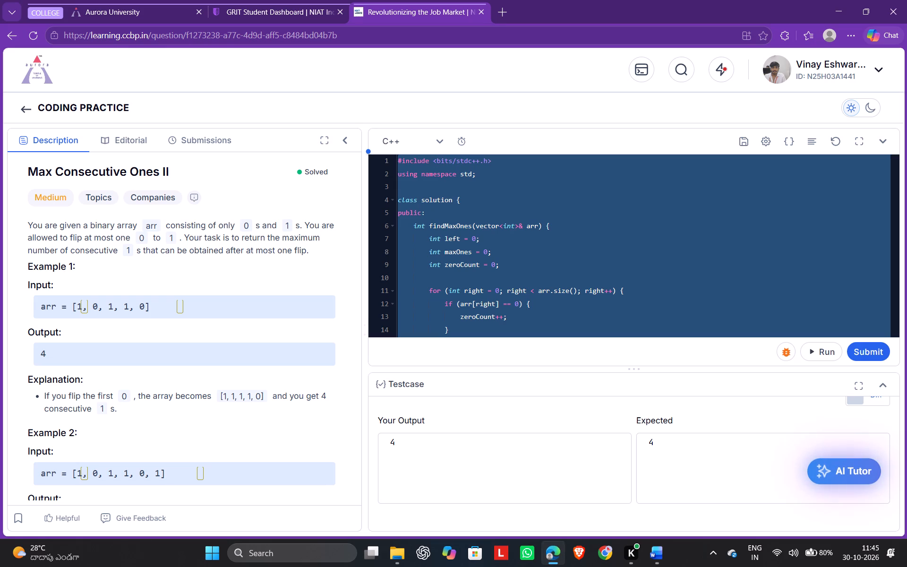
left_click(27, 108)
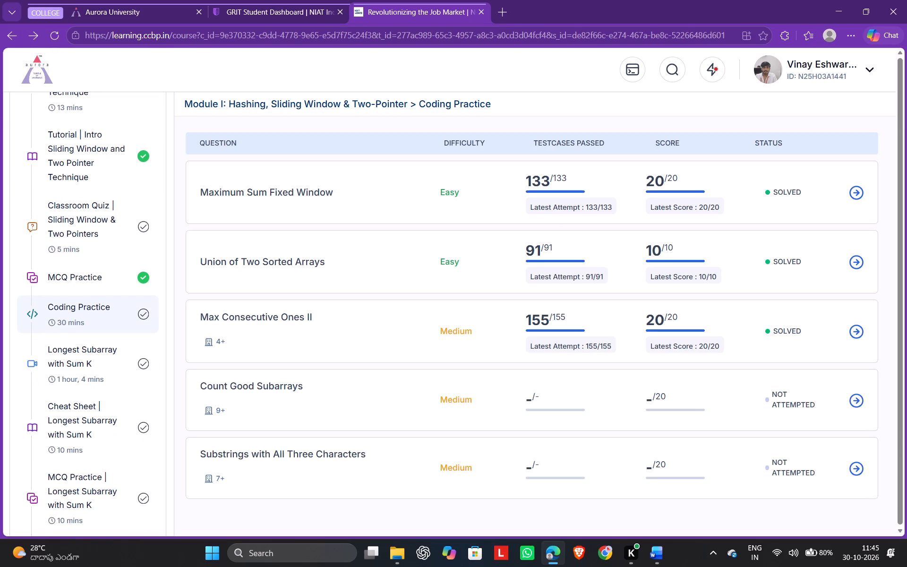
scroll(120, 391, "down", 2)
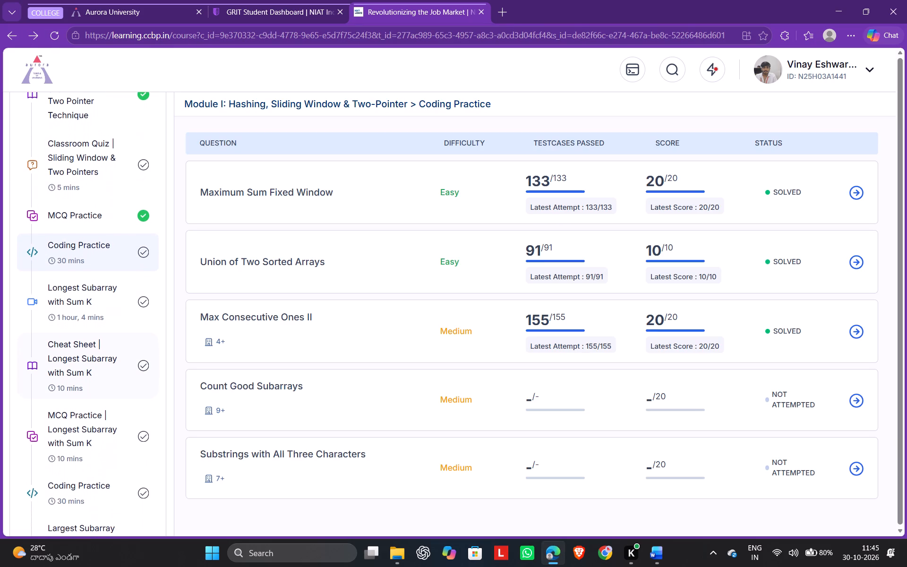
scroll(120, 391, "down", 1)
left_click(117, 423)
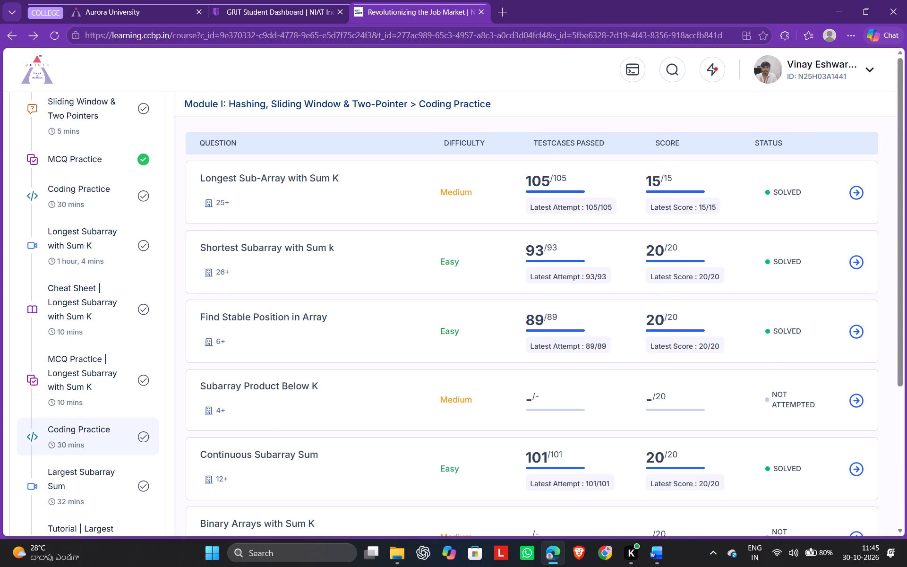
Open Shortest Subarray with Sum k from the practice set, run its solution, and capture a full-screen screenshot of the output comparison.
scroll(501, 225, "down", 2)
scroll(501, 225, "up", 1)
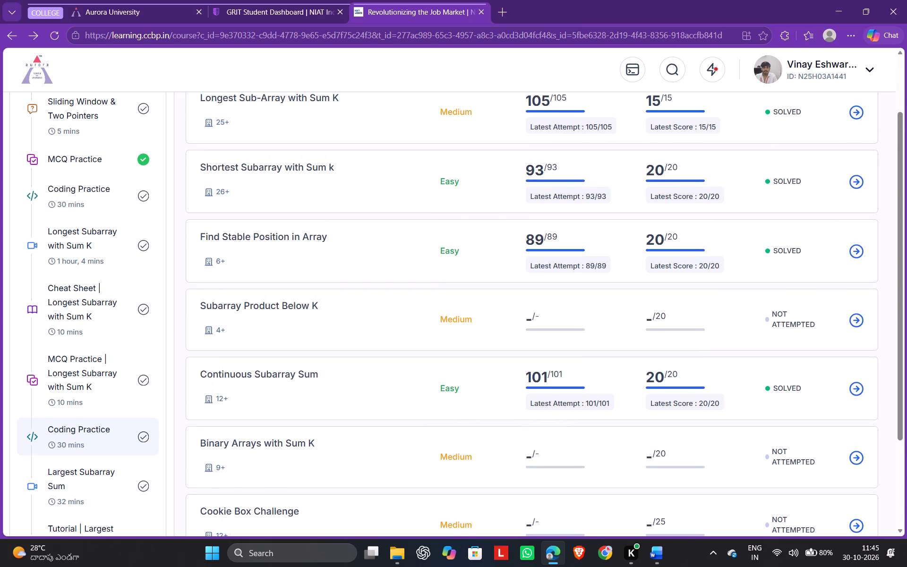
scroll(501, 225, "up", 1)
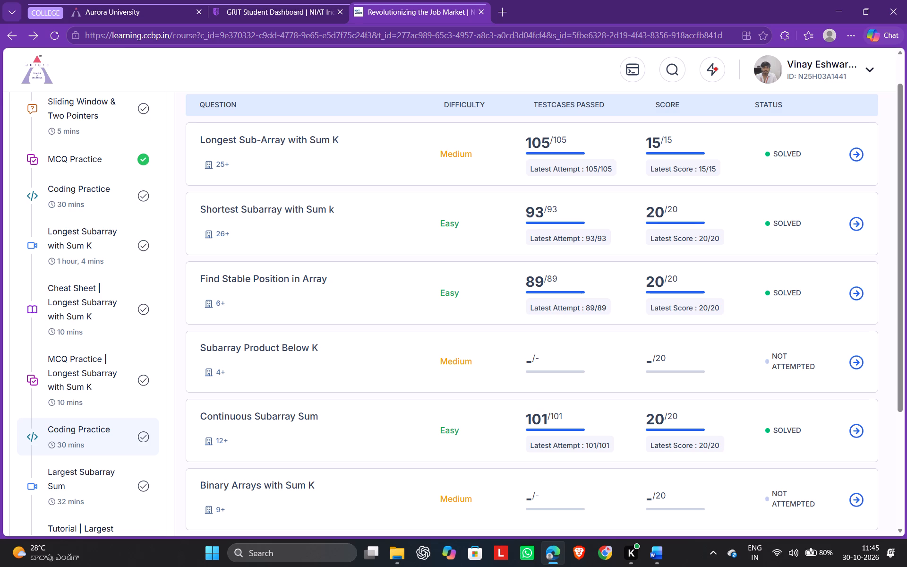
scroll(429, 221, "down", 1)
left_click(421, 213)
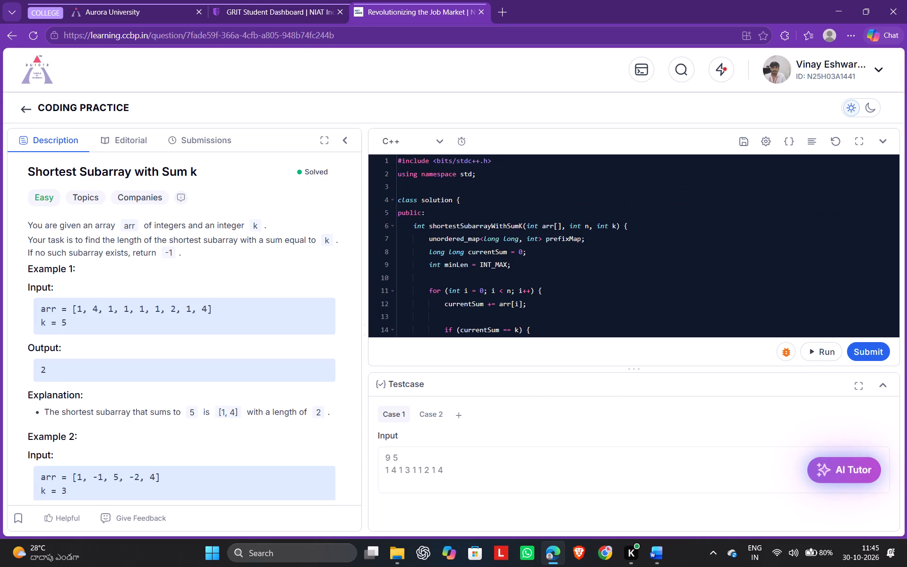
left_click(818, 355)
scroll(630, 458, "down", 2)
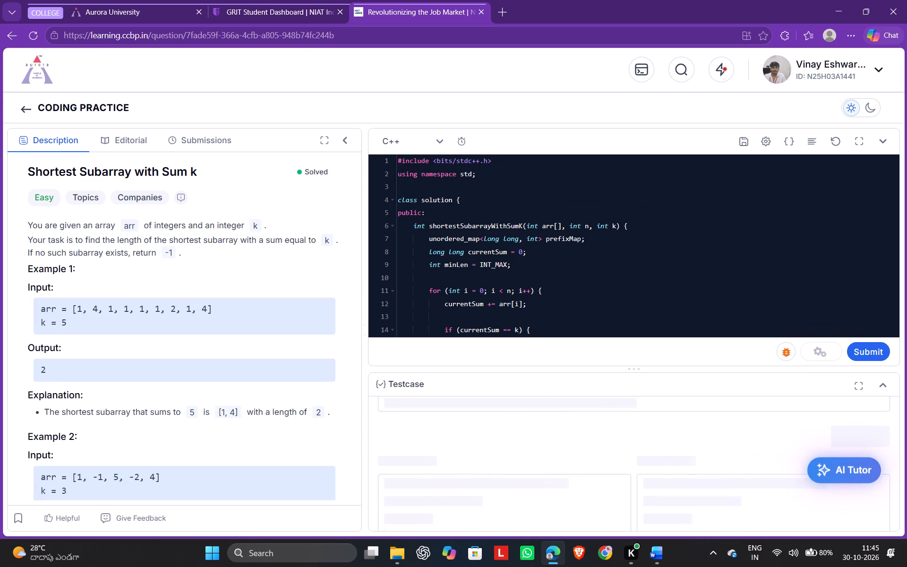
scroll(630, 458, "down", 1)
key("shift+super+s")
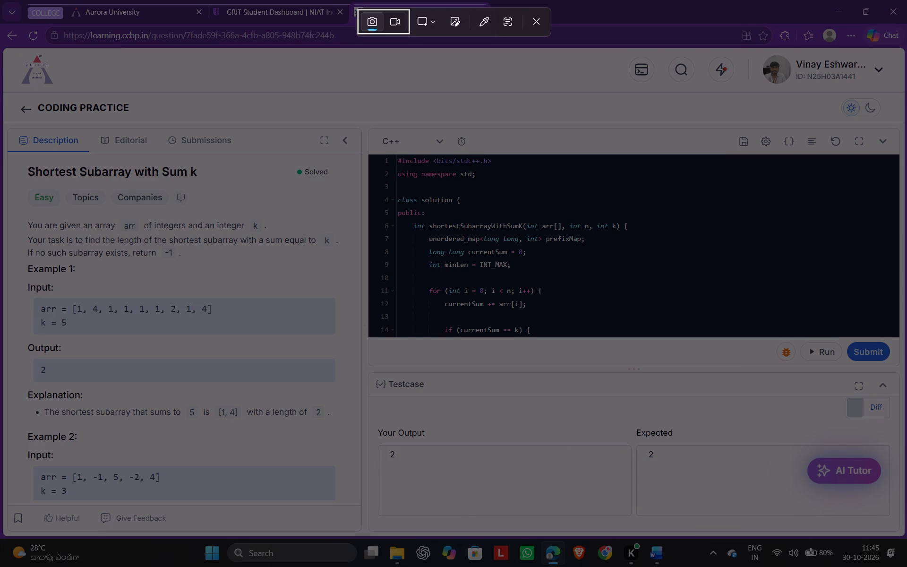
left_click(418, 23)
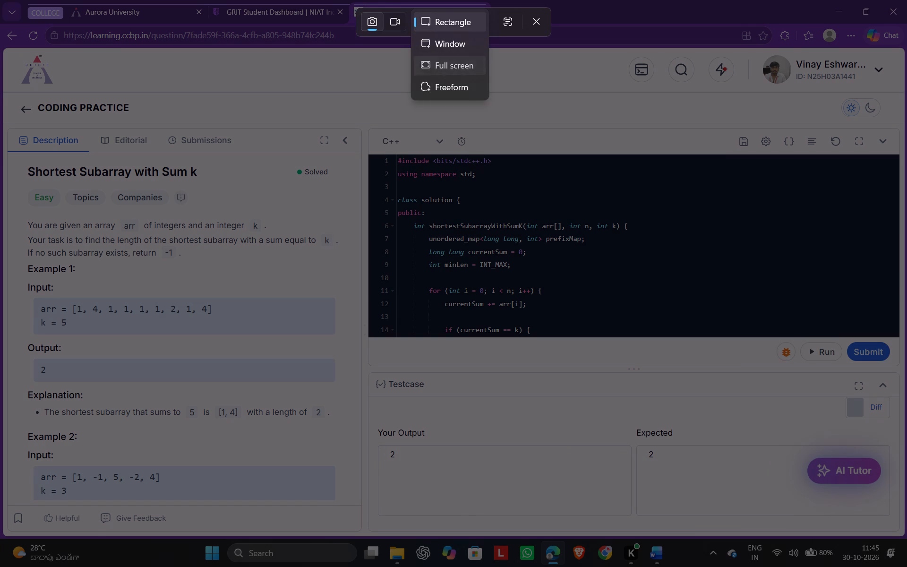
left_click(436, 72)
Switch to Word, paste the Shortest Subarray with Sum k screenshot after the Max Consecutive Ones II code, and add the label "CODE:" beneath it.
left_click(655, 558)
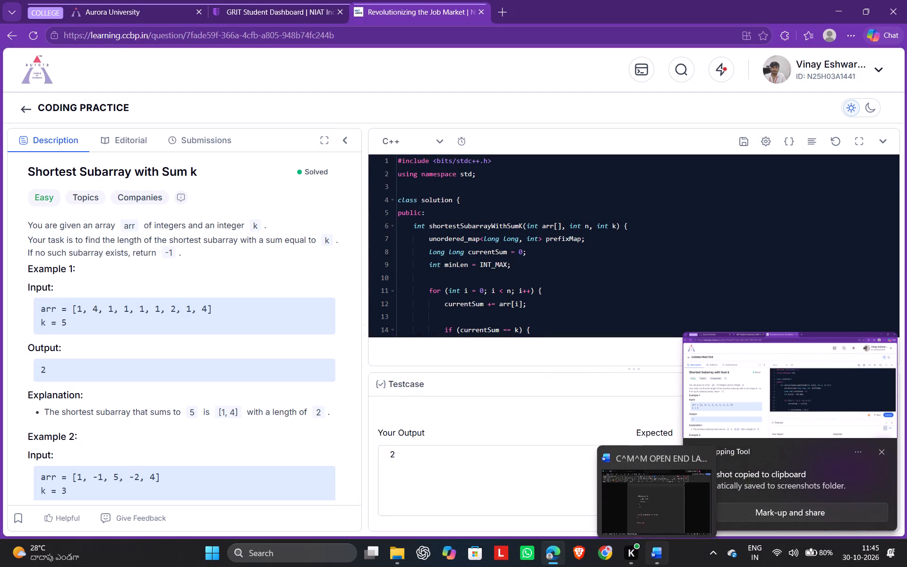
key("ctrl+v")
key("Return")
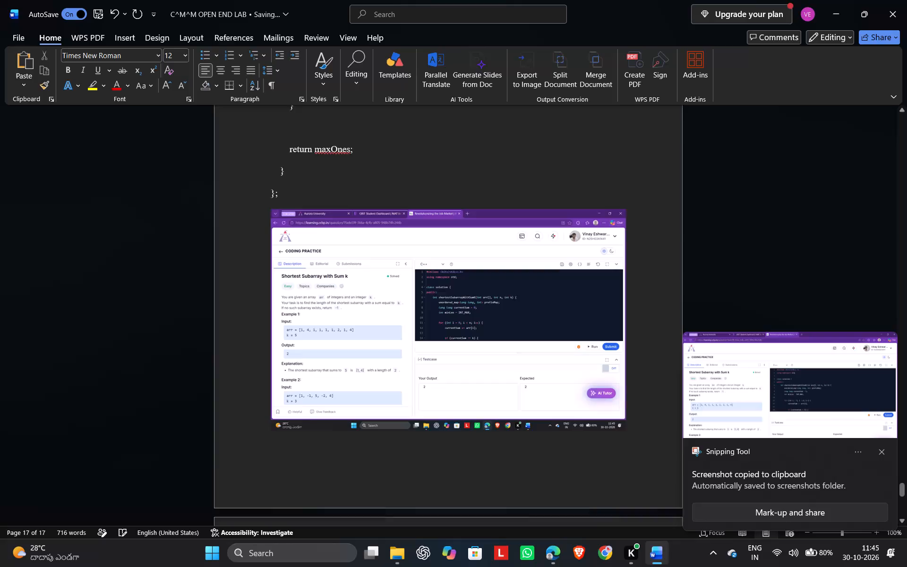
type("CODE:")
key("shift+Return")
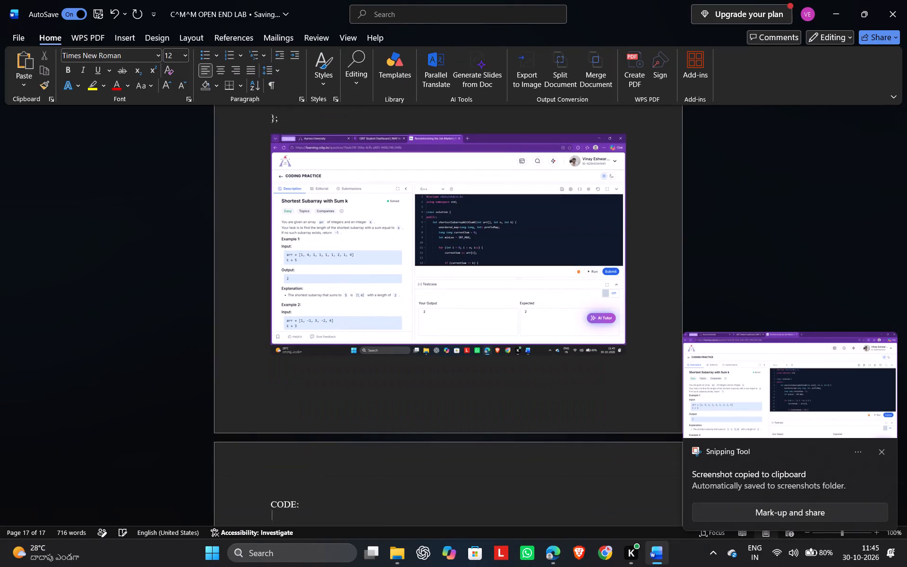
Copy the entire Shortest Subarray with Sum k C++ solution from Edge and paste it under "CODE:" in Word, followed by a blank line.
left_click(551, 548)
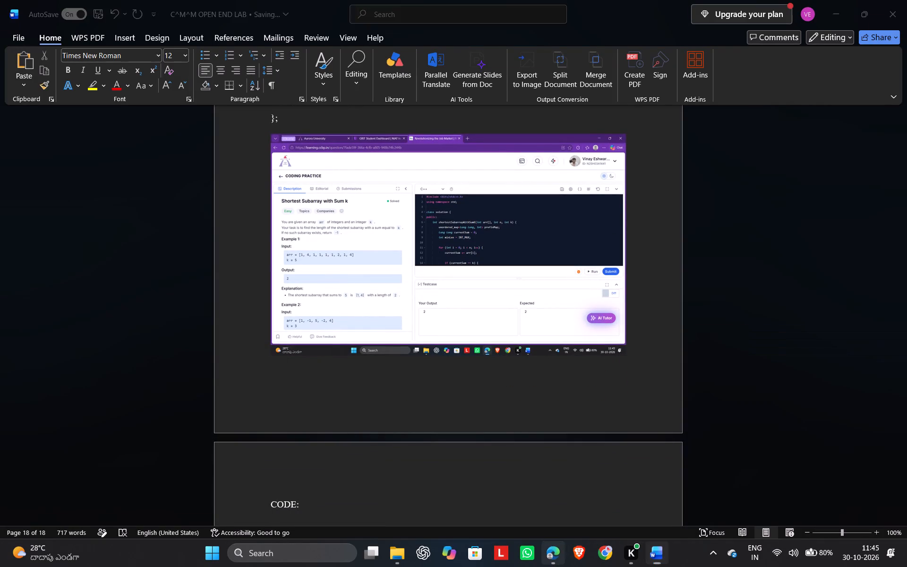
left_click(569, 274)
key("ctrl+a")
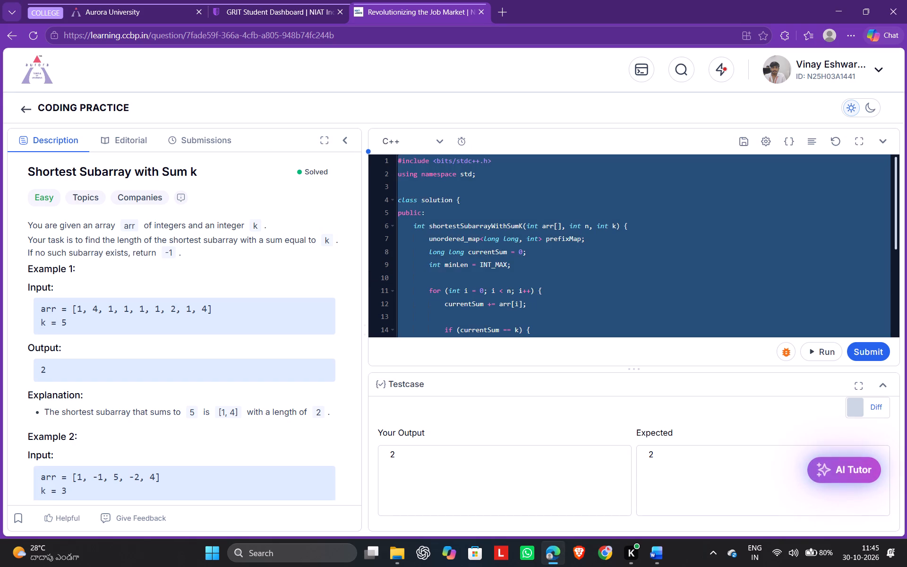
key("ctrl+c")
left_click(655, 562)
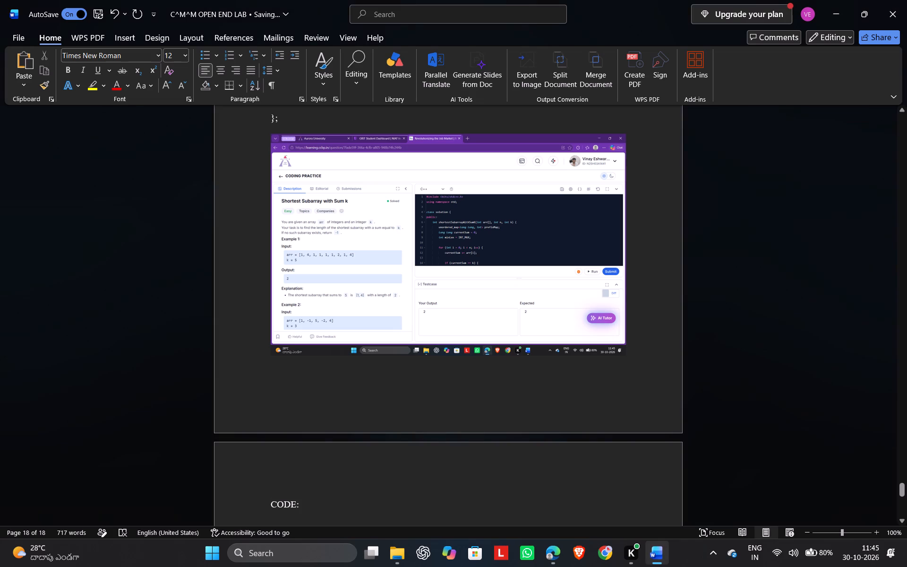
key("ctrl+v")
key("Return")
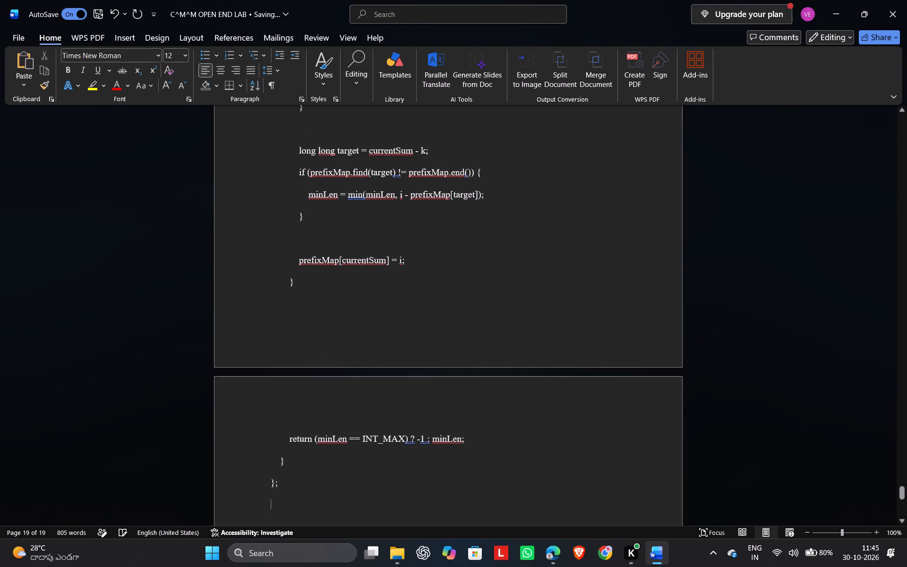
In Edge, open Find Stable Position in Array from the same practice set, run its solution, and capture a full-screen screenshot of the output comparison.
left_click(551, 550)
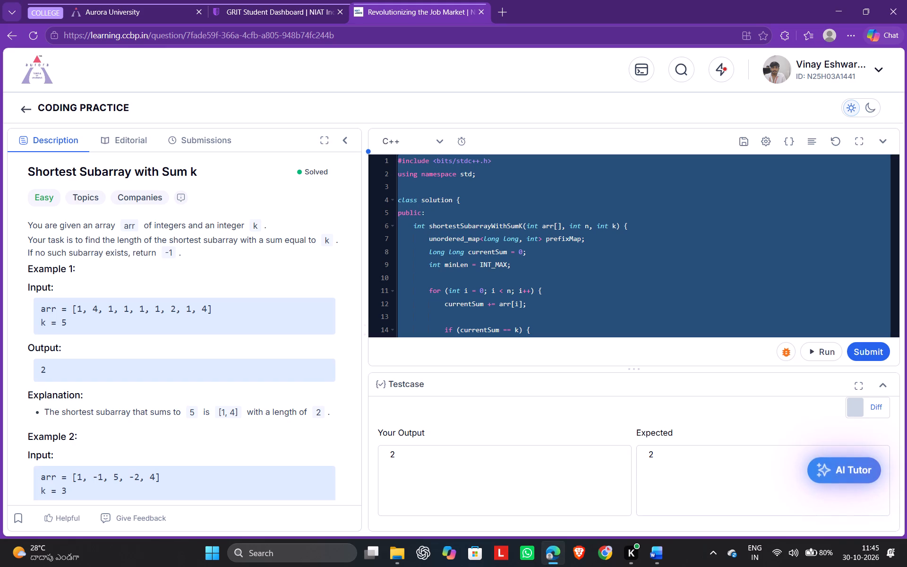
left_click(26, 109)
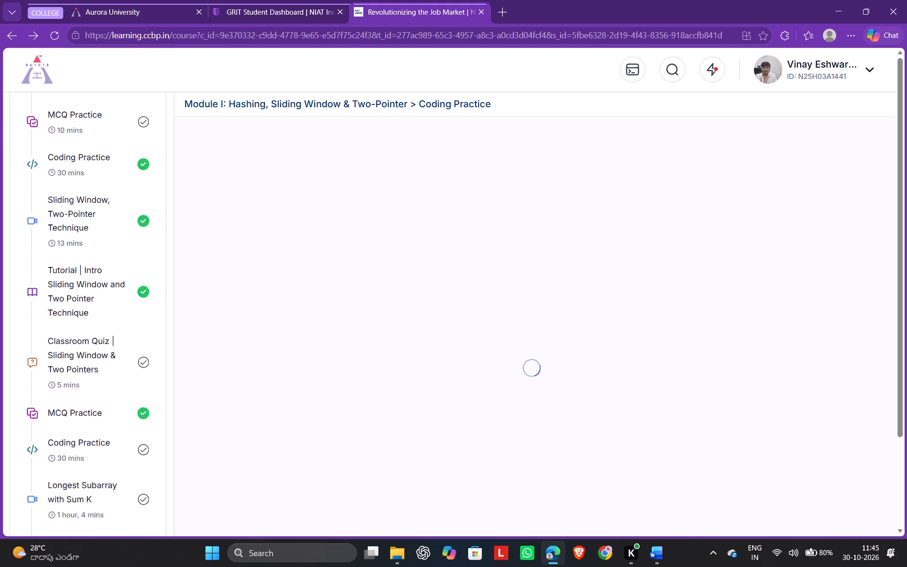
left_click(353, 319)
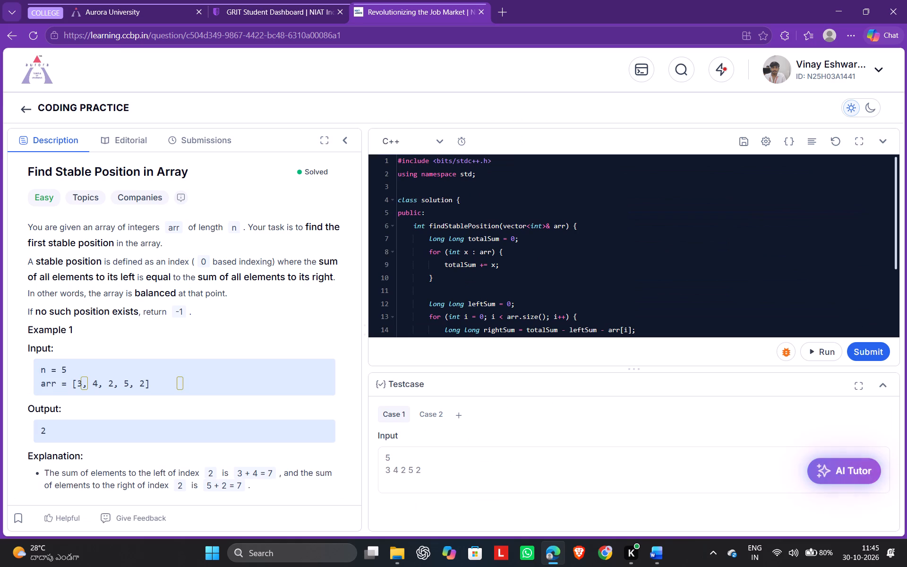
left_click(821, 352)
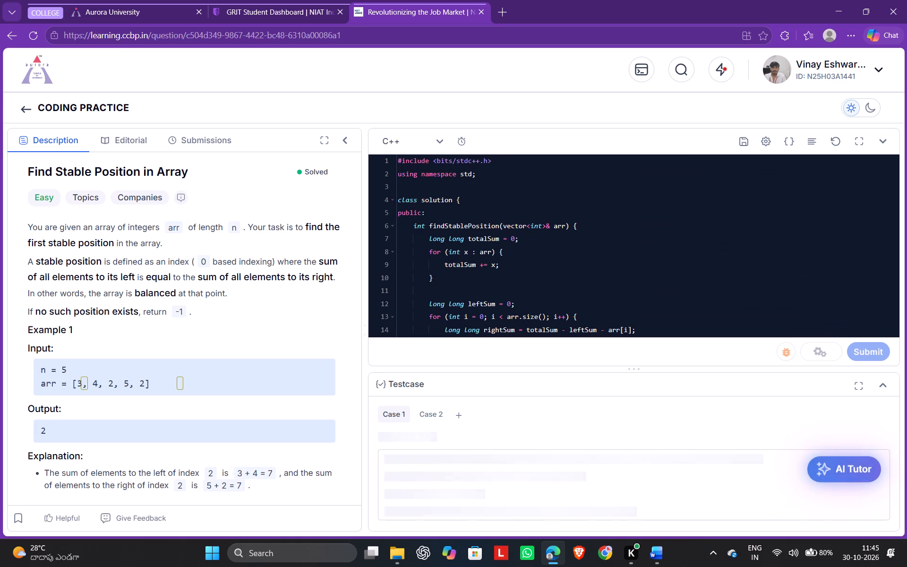
scroll(599, 438, "down", 2)
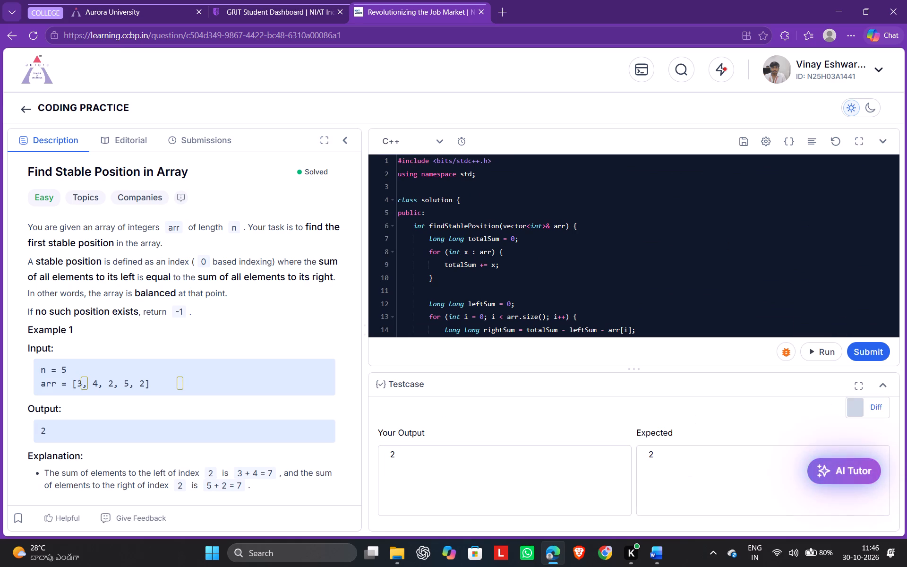
key("shift+super+s")
left_click(429, 19)
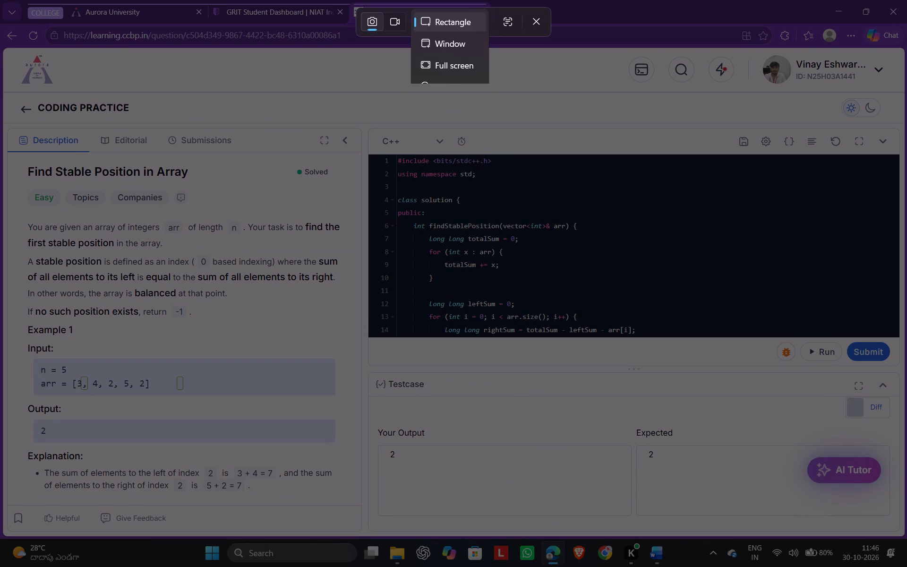
left_click(434, 60)
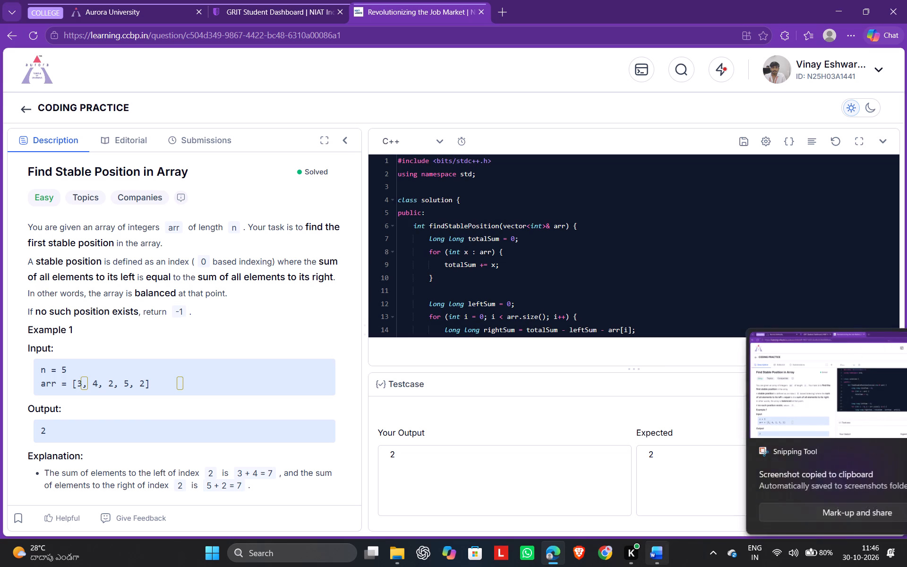
Switch to Word and paste the Find Stable Position in Array screenshot after the shortest-subarray code, followed by a new line.
left_click(655, 547)
key("ctrl+v")
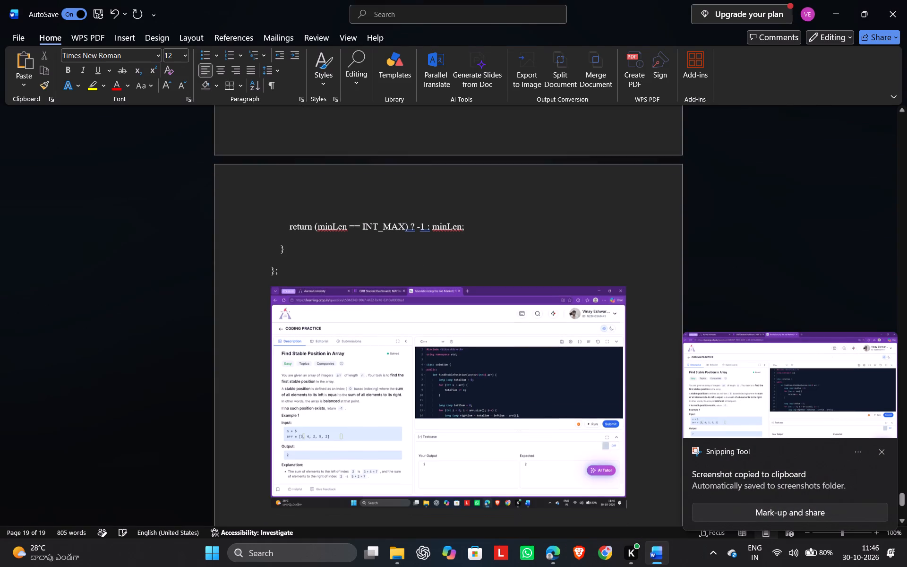
key("Return")
Copy the entire Find Stable Position in Array C++ solution from Edge and paste it directly below its screenshot in Word, followed by a blank line.
left_click(557, 555)
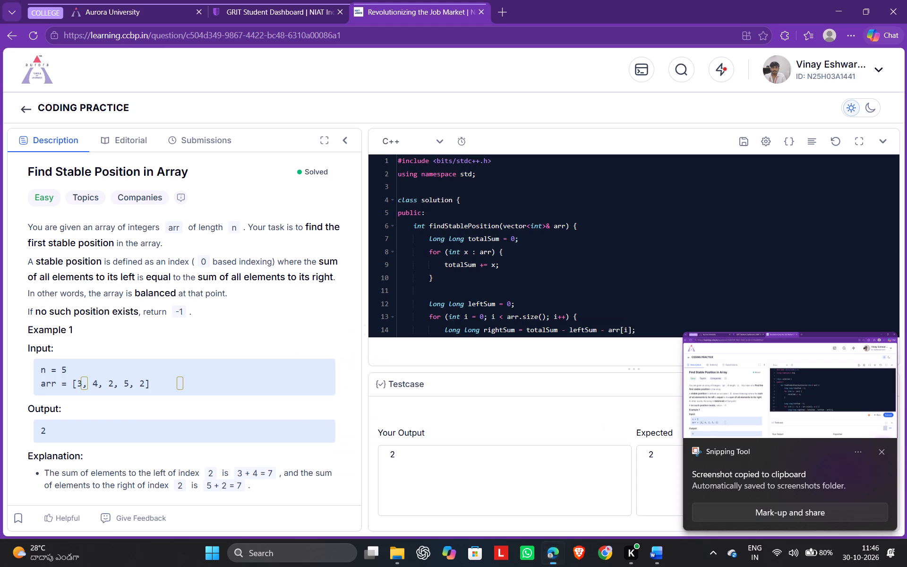
left_click(566, 240)
key("ctrl+a")
key("ctrl+c")
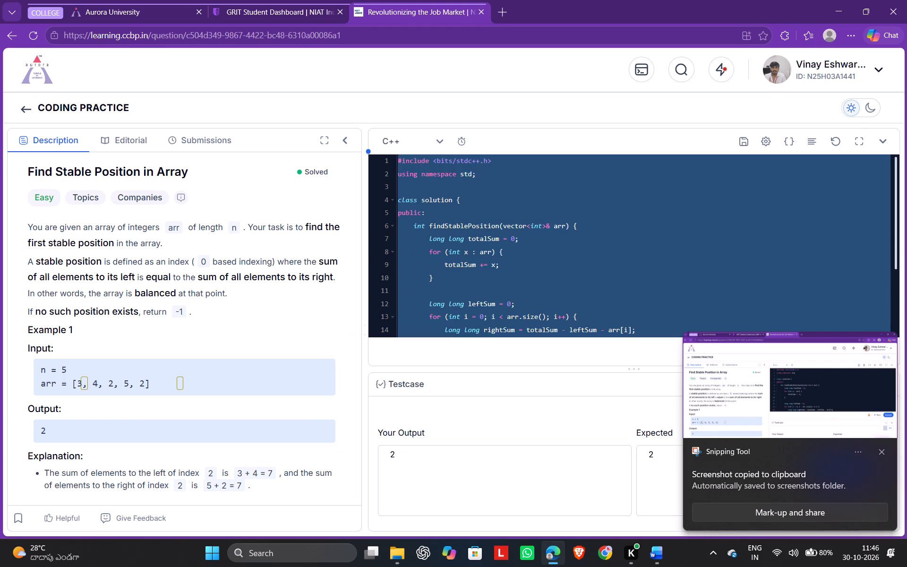
left_click(663, 554)
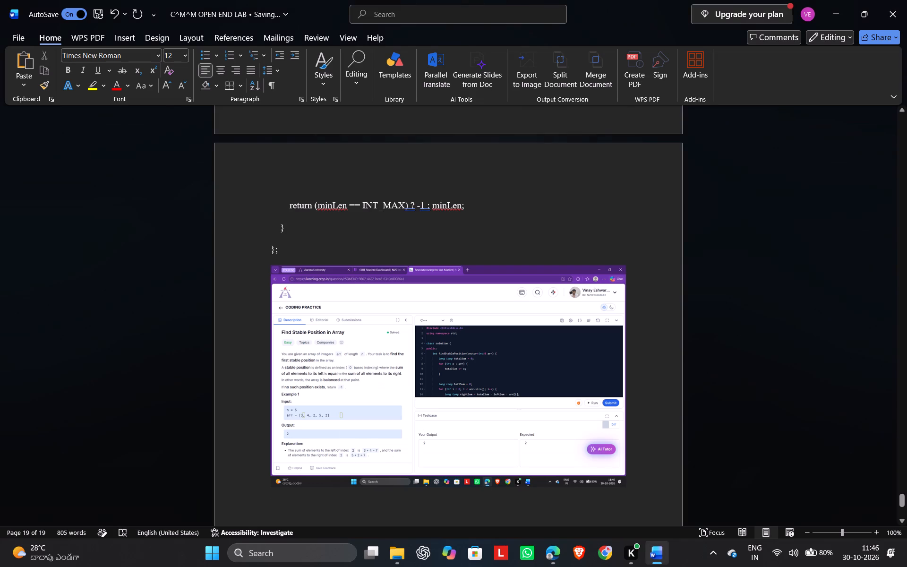
key("ctrl+v")
key("Return")
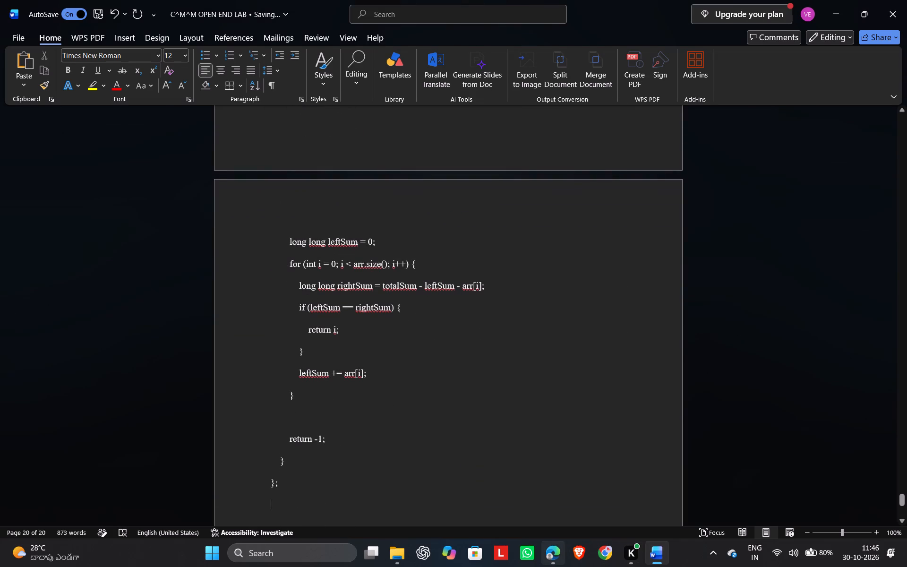
In Edge, open Continuous Subarray Sum from the same practice set, run its solution, and capture a full-screen screenshot of the output comparison.
left_click(556, 553)
left_click(25, 104)
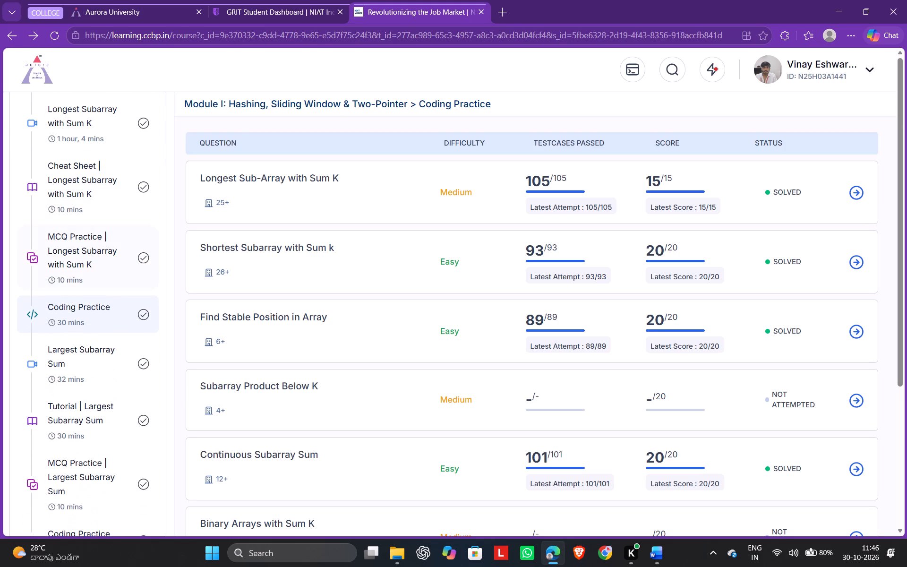
scroll(316, 313, "down", 4)
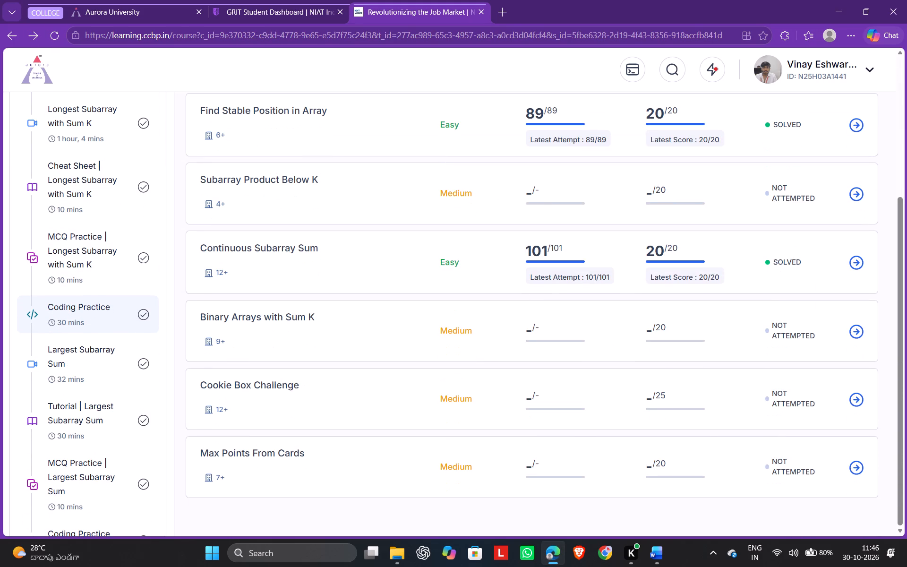
left_click(411, 247)
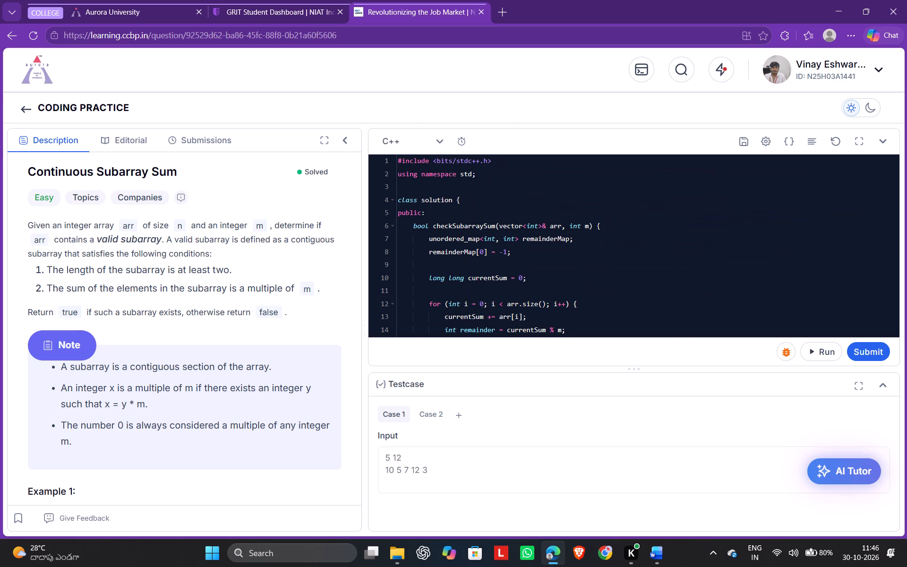
left_click(821, 354)
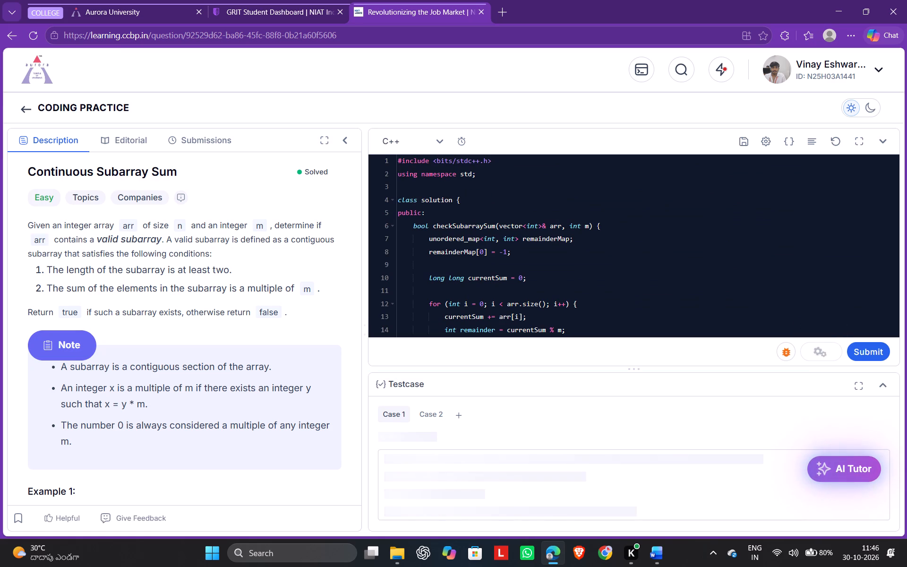
scroll(568, 508, "down", 3)
key("shift+super+s")
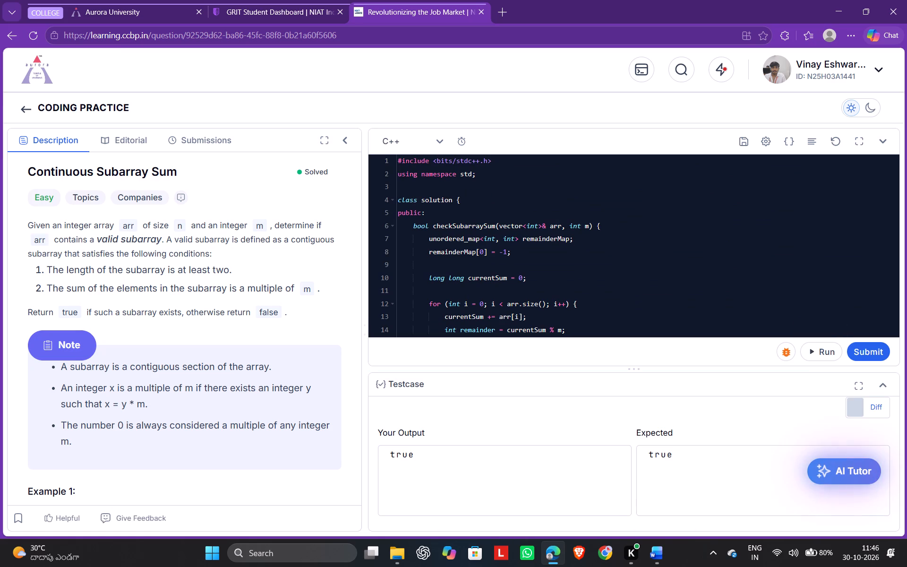
left_click(421, 25)
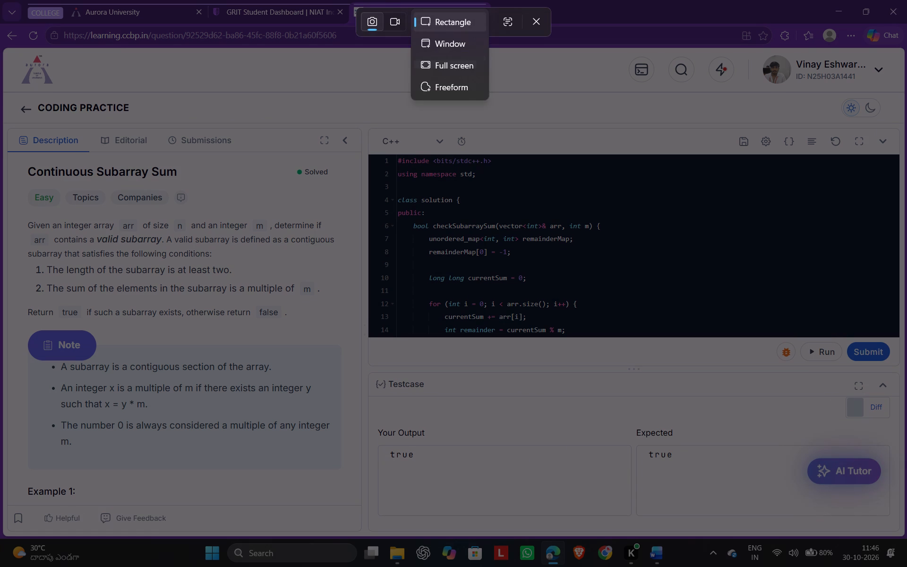
left_click(433, 65)
Switch to Word, paste the Continuous Subarray Sum screenshot after the stable-position code, and add the label "CODE:" beneath it.
left_click(654, 557)
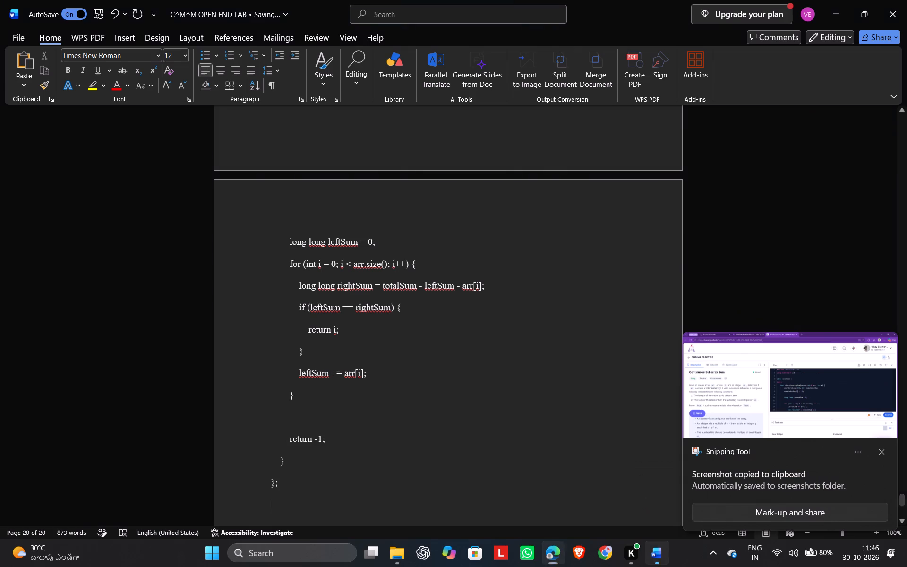
key("ctrl+v")
key("Return")
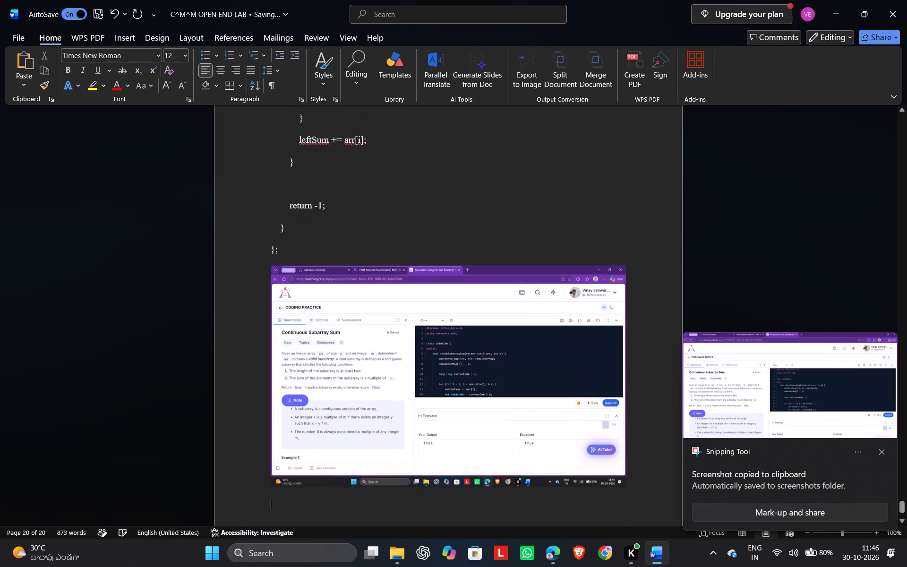
type("CODE:")
key("shift+Return")
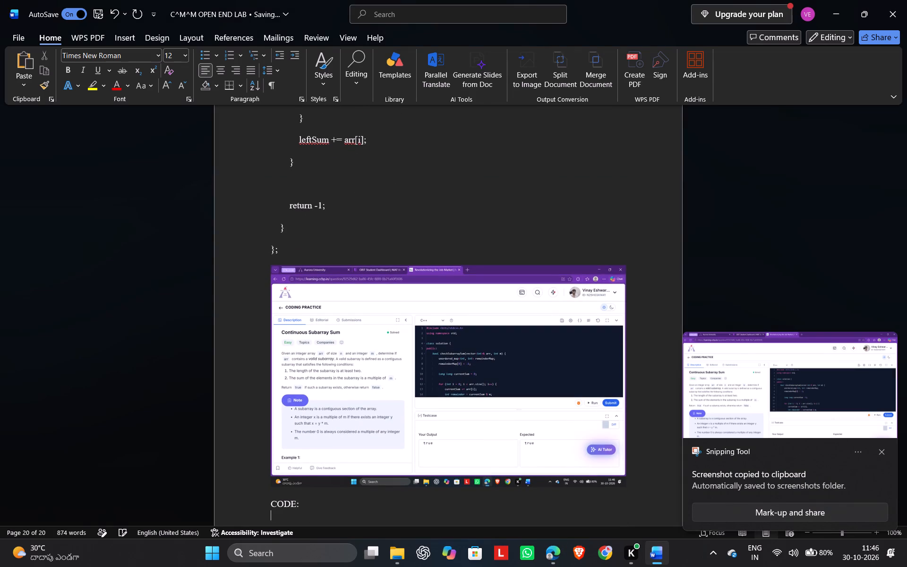
Copy the entire Continuous Subarray Sum C++ solution from Edge and paste it under its "CODE:" label in Word, followed by a new line.
left_click(552, 553)
left_click(565, 291)
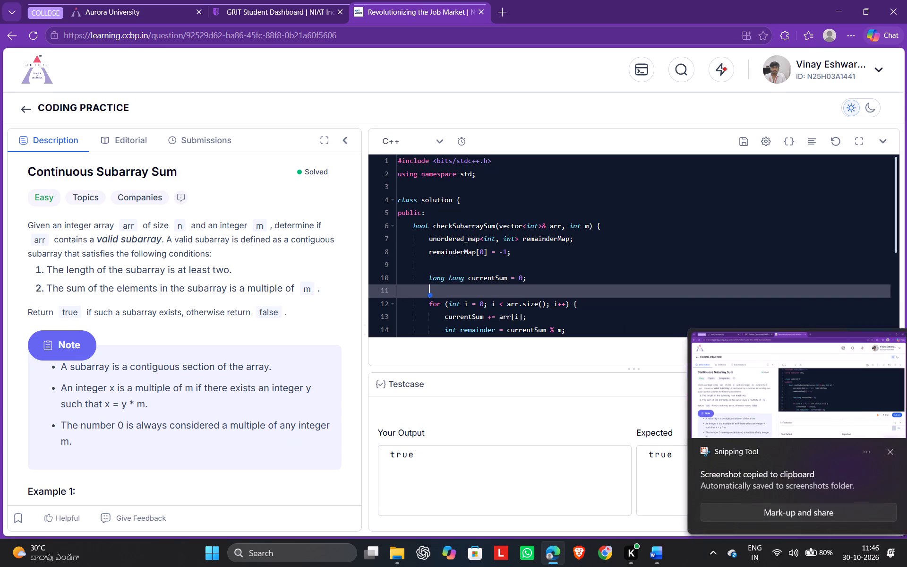
key("ctrl+a")
key("ctrl+c")
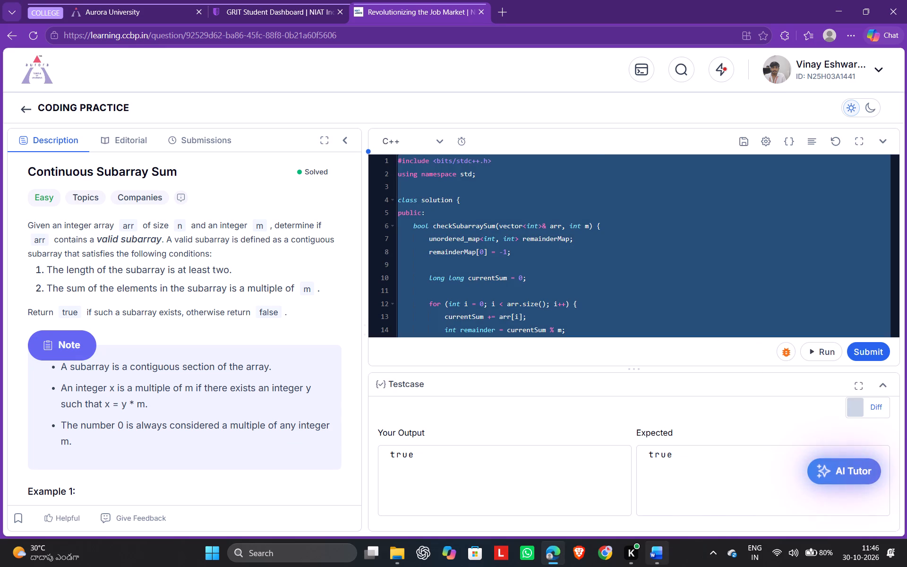
left_click(654, 554)
key("ctrl+v")
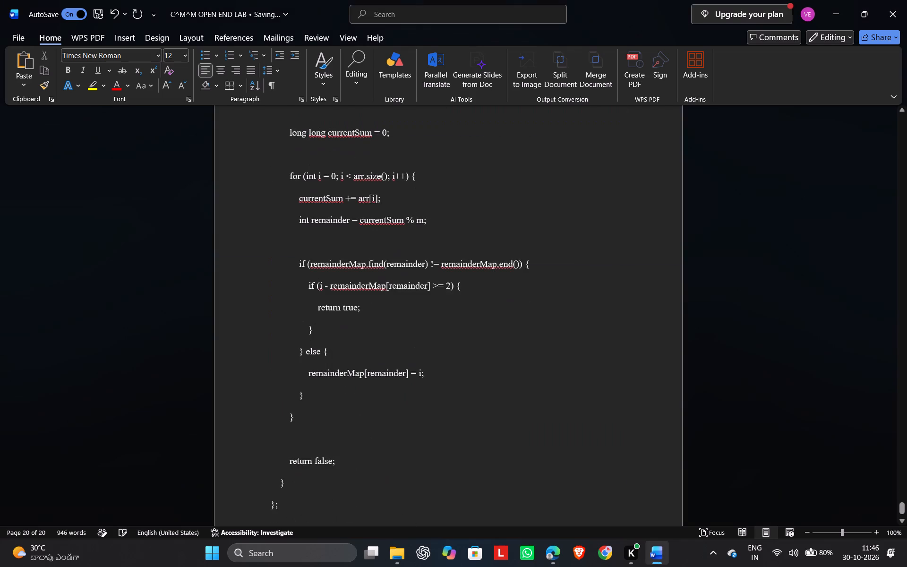
key("Return")
In Edge, review the current coding practice list and those after Largest Subarray Sum and Two Sum for other solved problems.
left_click(557, 558)
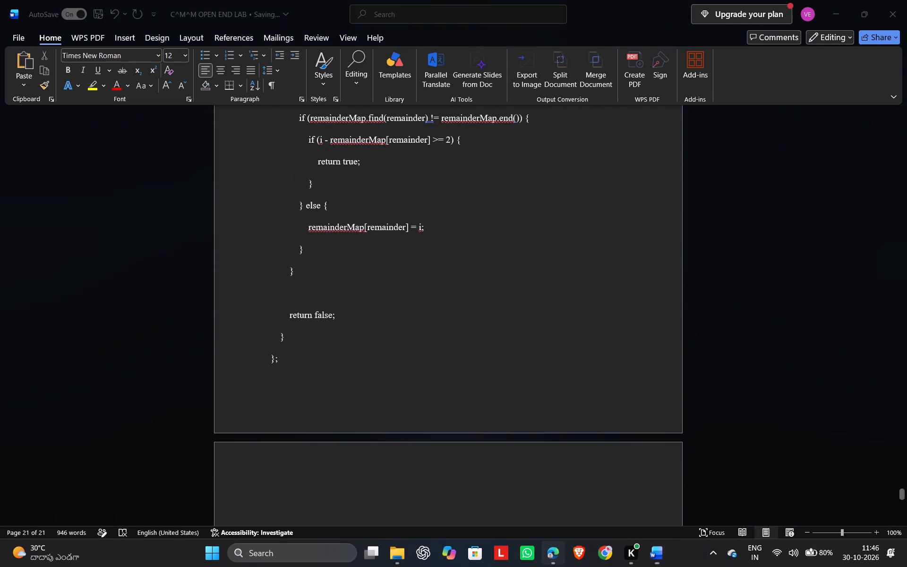
left_click(28, 106)
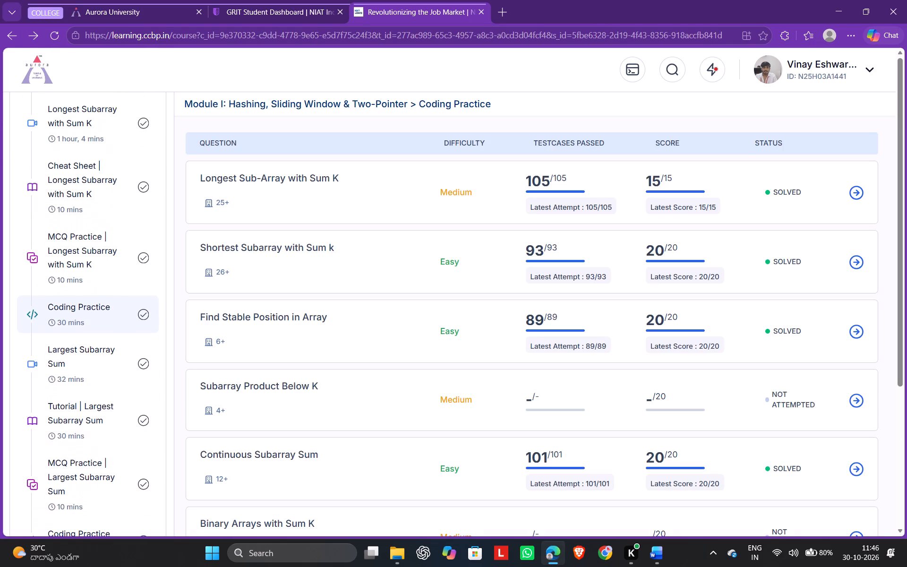
scroll(125, 393, "down", 1)
scroll(379, 401, "down", 3)
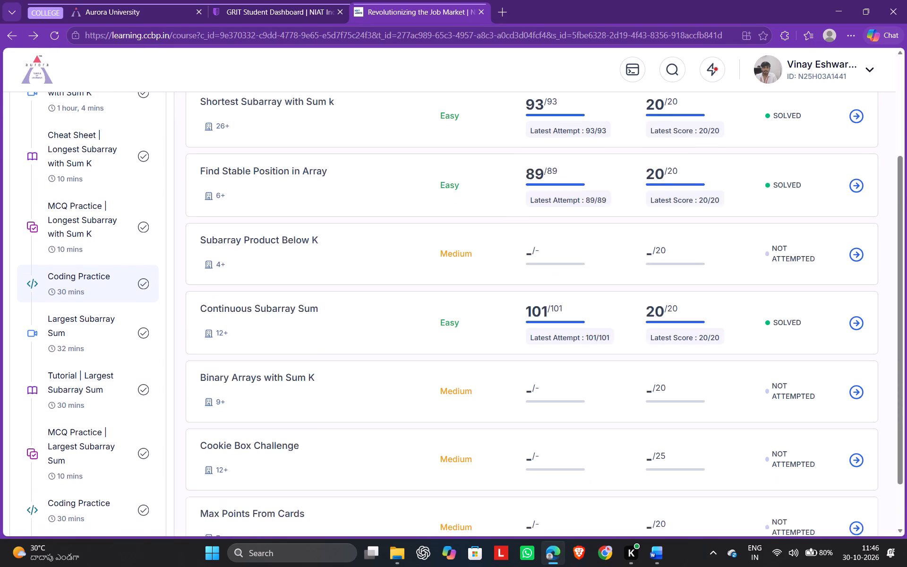
scroll(379, 401, "down", 1)
scroll(129, 408, "down", 2)
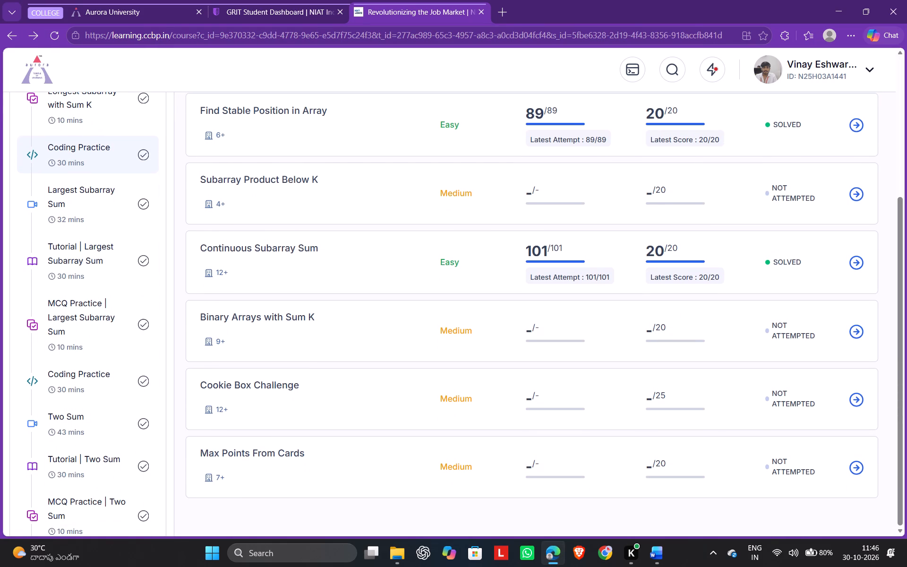
left_click(121, 388)
scroll(389, 310, "down", 2)
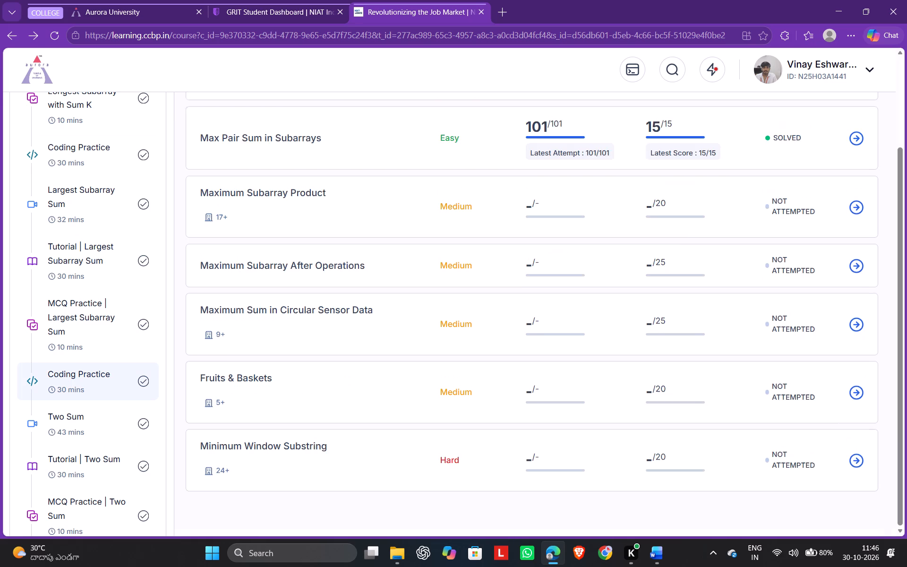
scroll(389, 310, "down", 1)
scroll(134, 390, "down", 1)
left_click(122, 413)
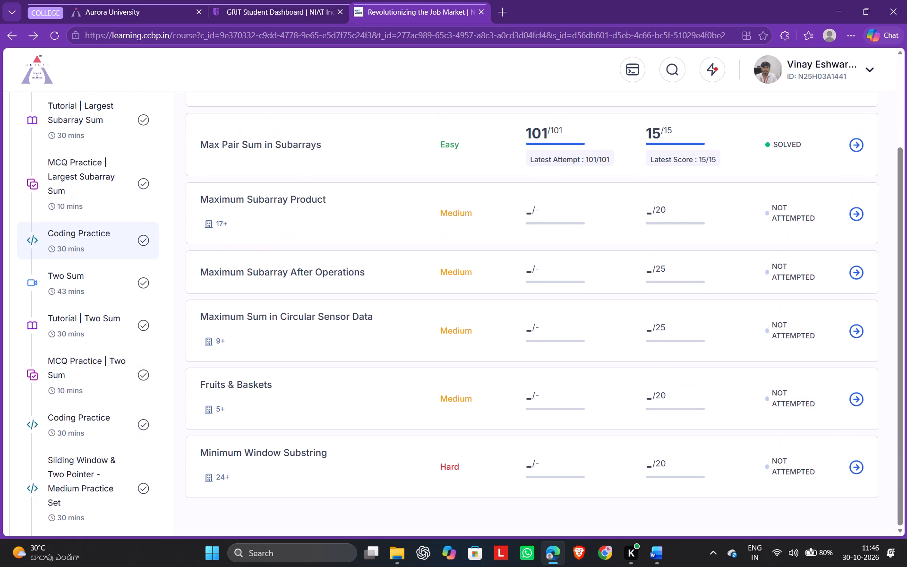
scroll(417, 392, "down", 1)
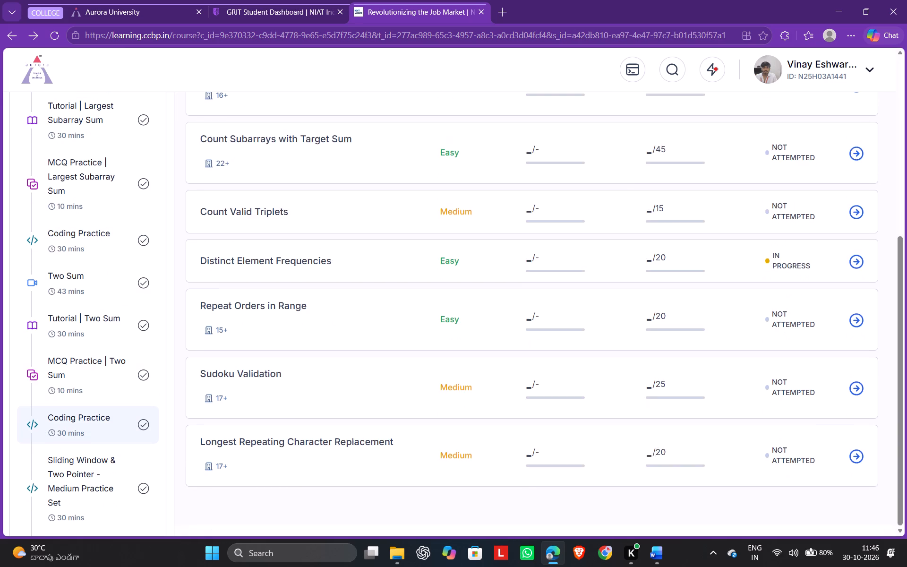
scroll(417, 392, "down", 1)
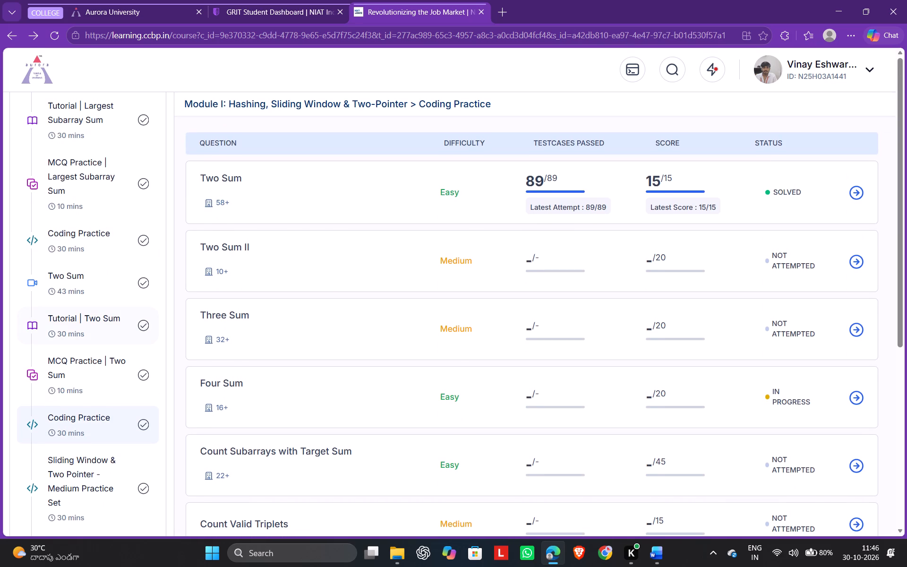
Open Max Pair Sum in Subarrays from the Largest Subarray Sum practice set, run its solution, and capture a full-screen screenshot of the output comparison.
left_click(97, 242)
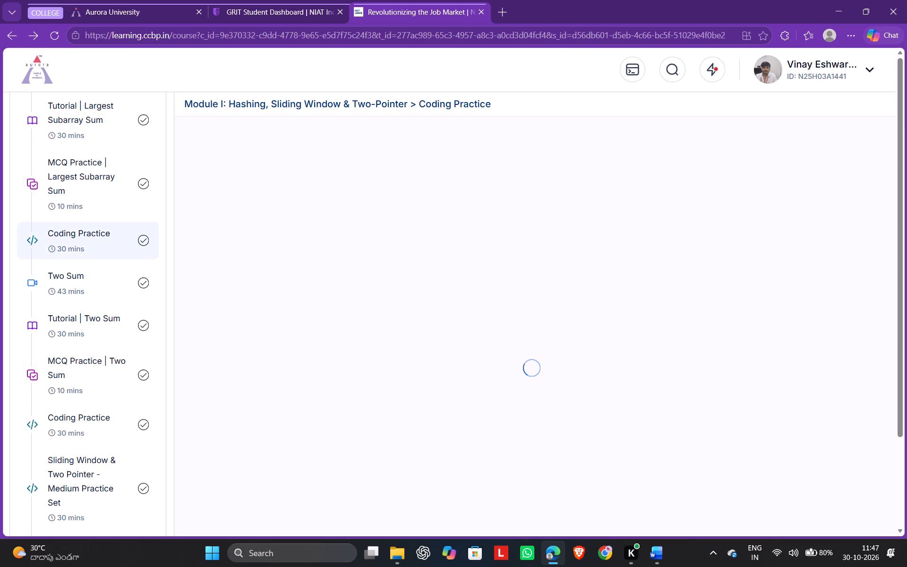
left_click(449, 264)
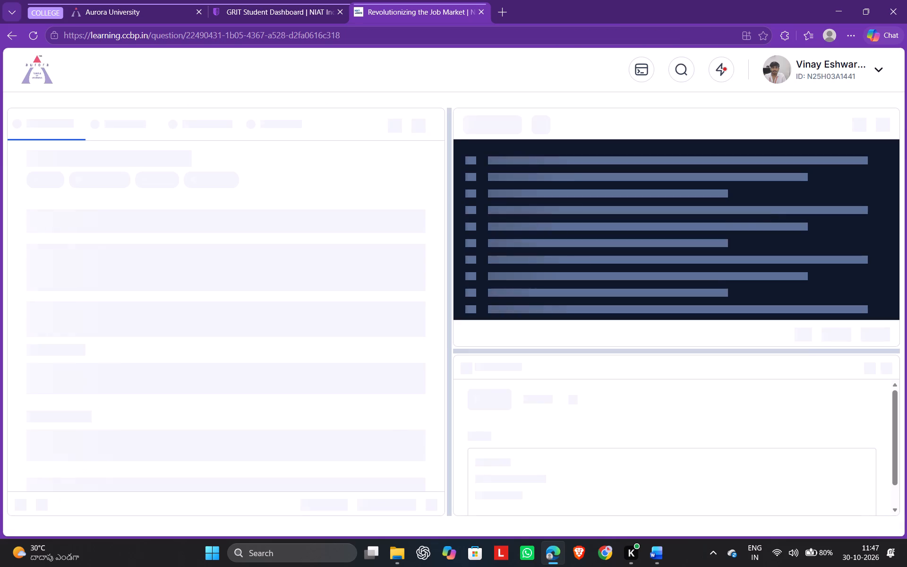
left_click(814, 345)
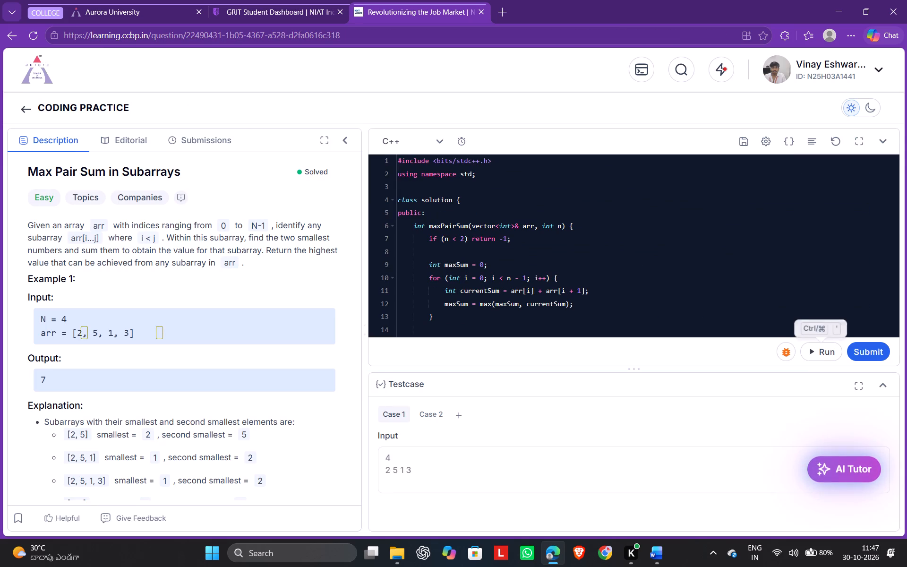
scroll(639, 435, "down", 2)
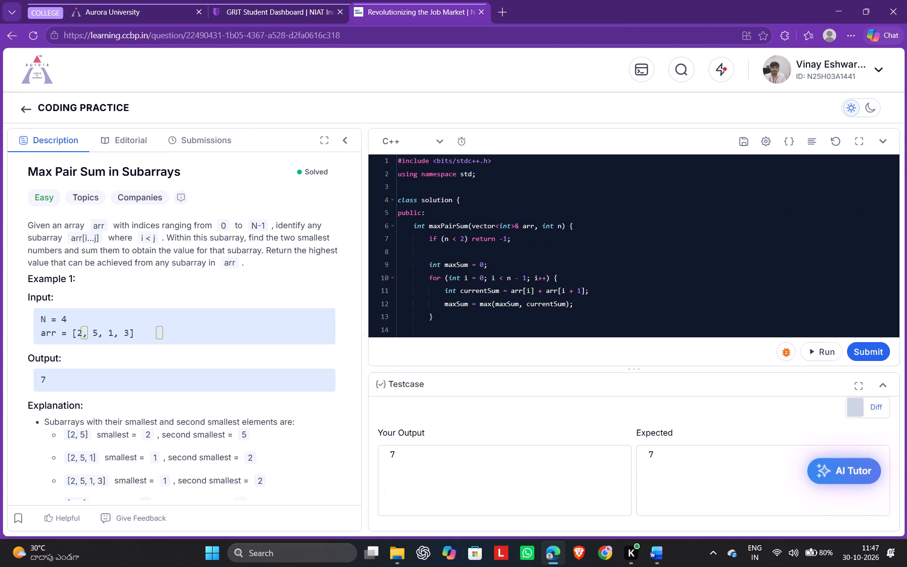
key("shift+super+s")
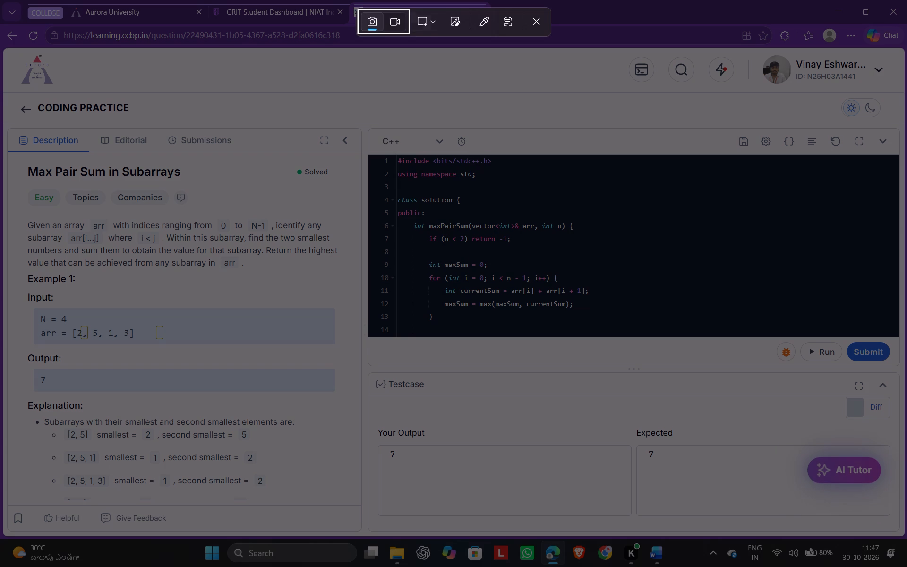
left_click(430, 25)
left_click(444, 68)
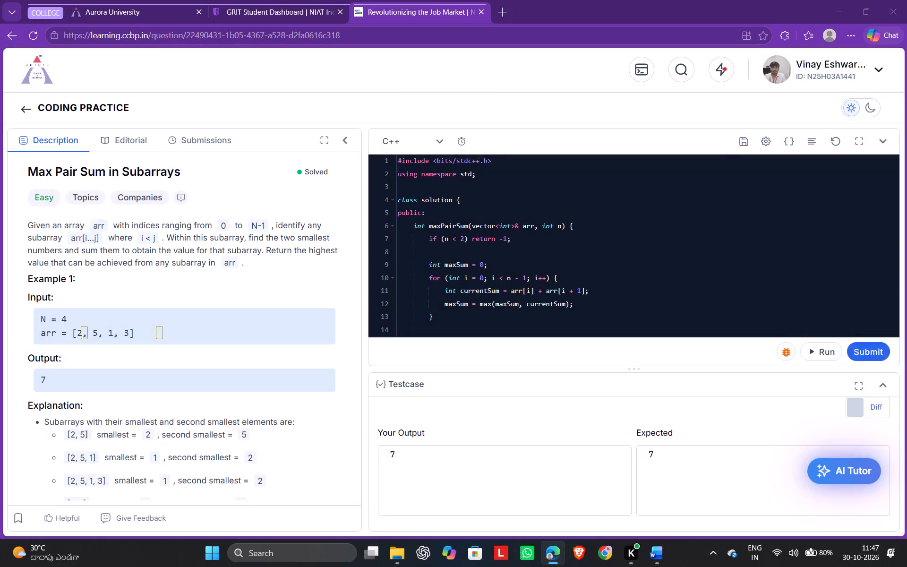
Switch to Word, paste the Max Pair Sum in Subarrays screenshot after the Continuous Subarray Sum code, and add the label "CODE:" beneath it.
left_click(656, 556)
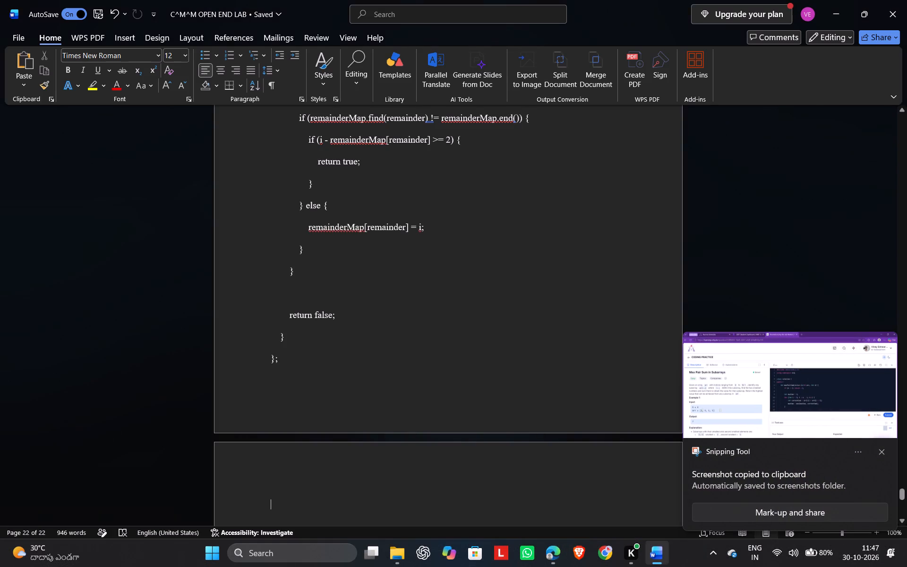
key("ctrl+v")
key("Return")
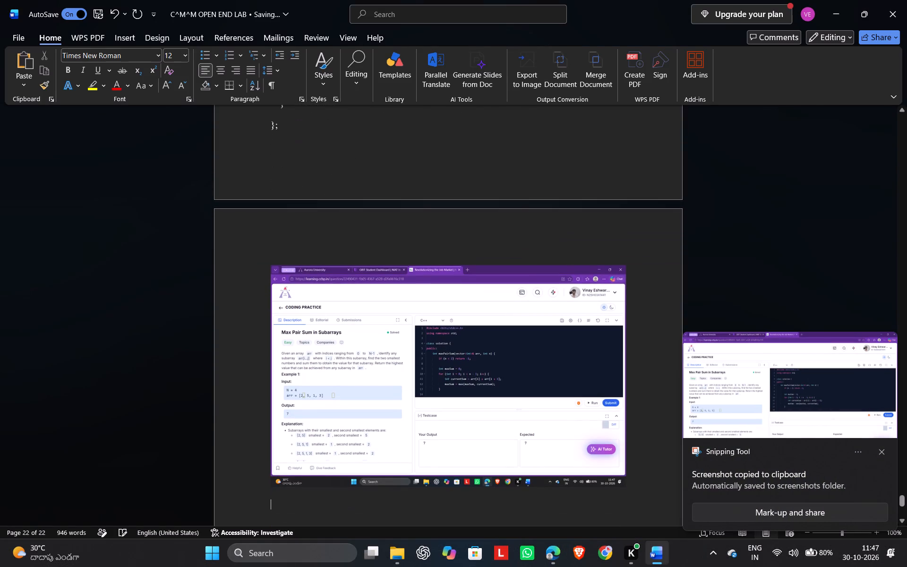
type("CODE:")
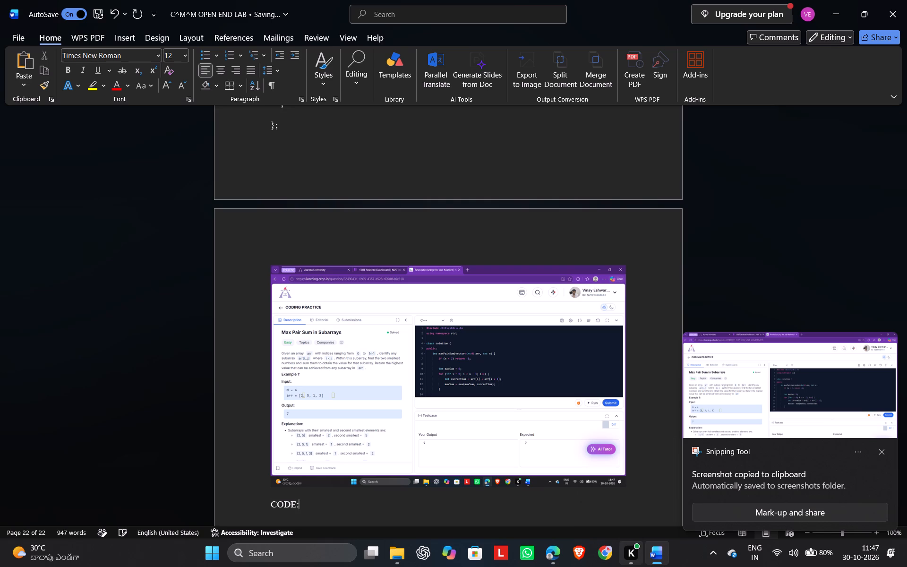
key("shift+Return")
Copy the entire Max Pair Sum in Subarrays C++ solution from Edge and paste it under its "CODE:" label in Word, followed by a new line.
left_click(553, 550)
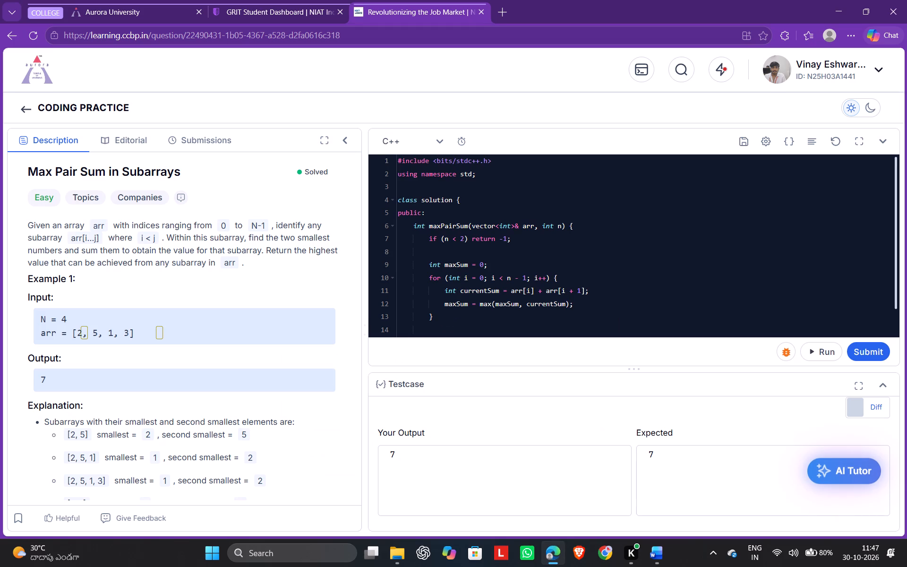
left_click(574, 303)
key("ctrl+a")
key("ctrl+c")
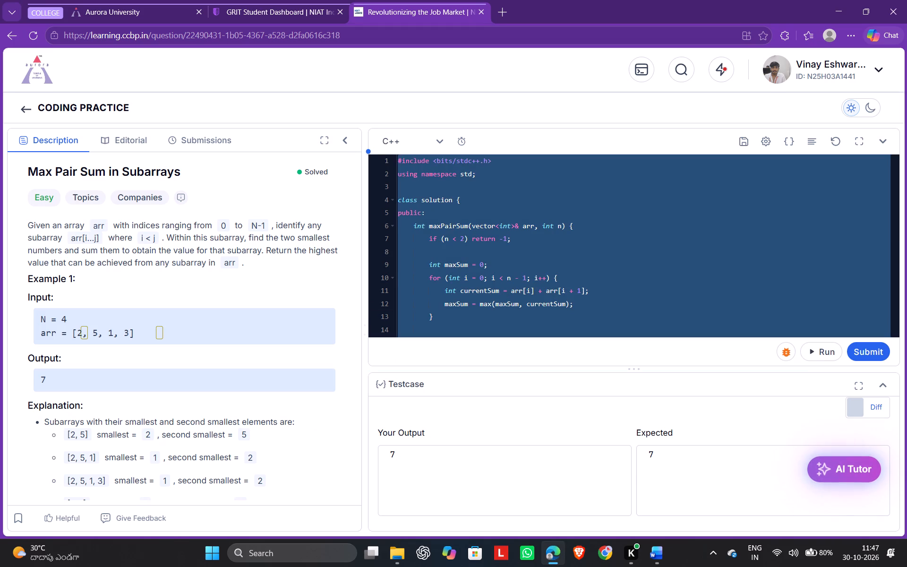
left_click(651, 554)
key("ctrl+v")
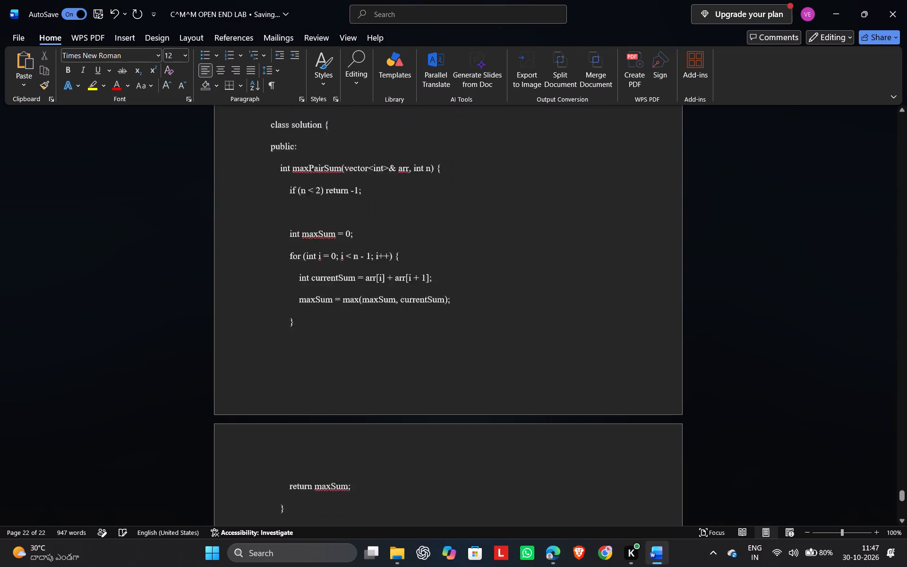
key("Return")
In Edge, open Two Sum from the coding practice after the Two Sum lessons, run its solution, and capture a full-screen screenshot of the output comparison.
left_click(547, 546)
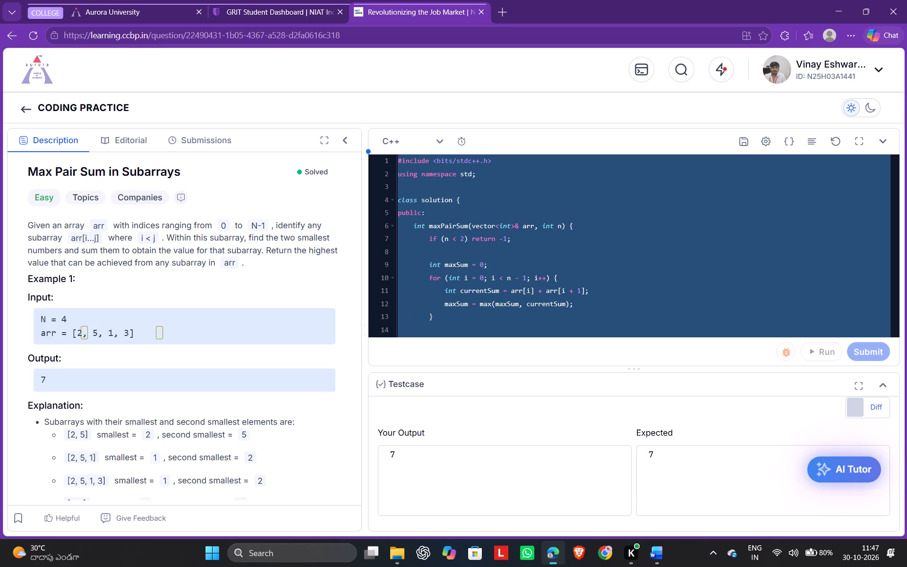
left_click(23, 112)
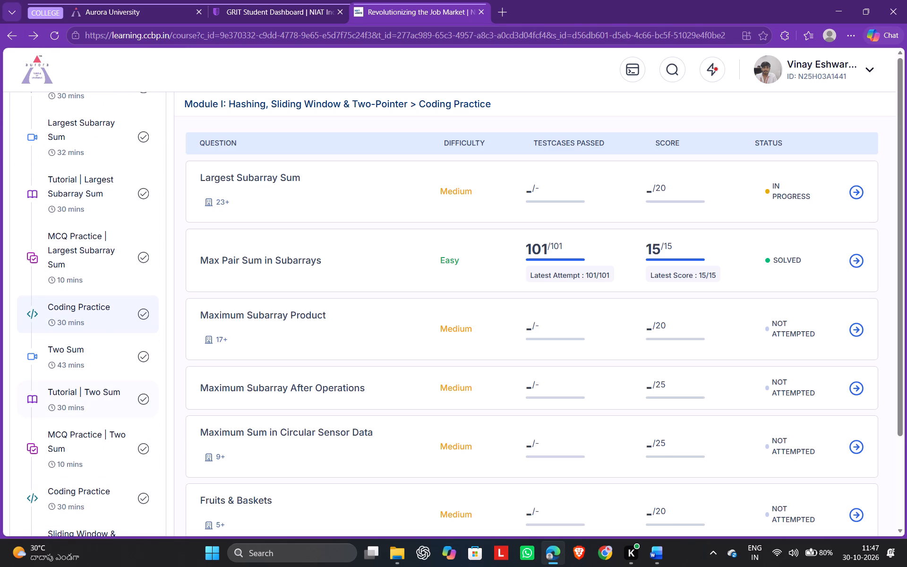
left_click(110, 496)
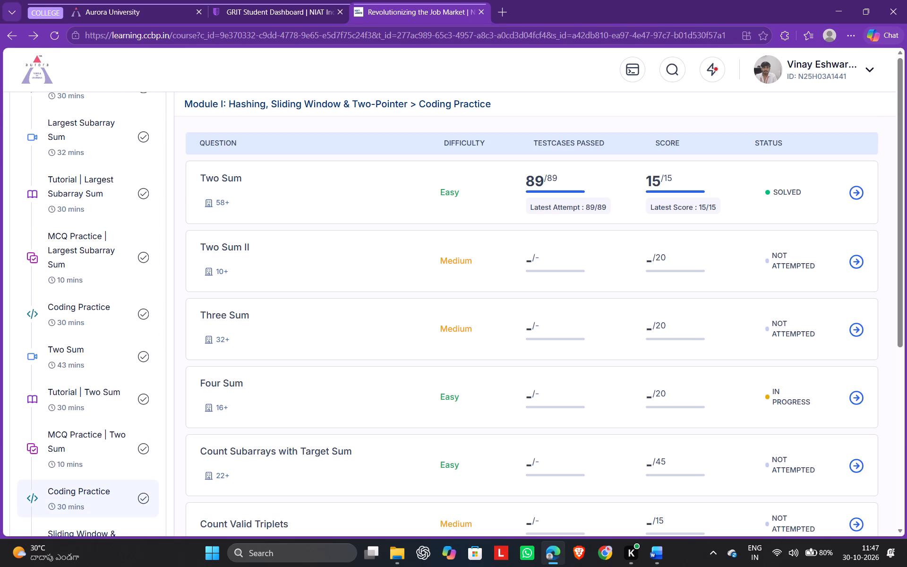
left_click(386, 195)
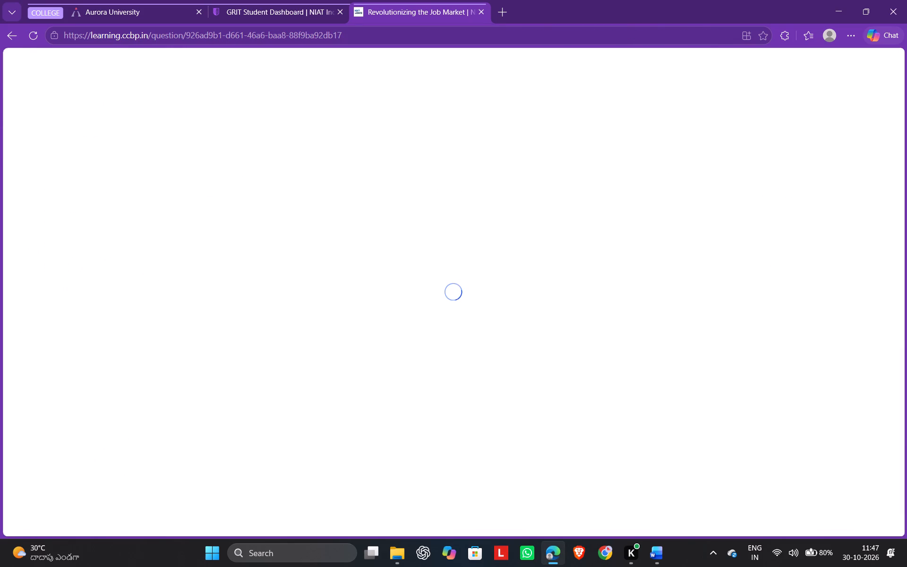
left_click(815, 355)
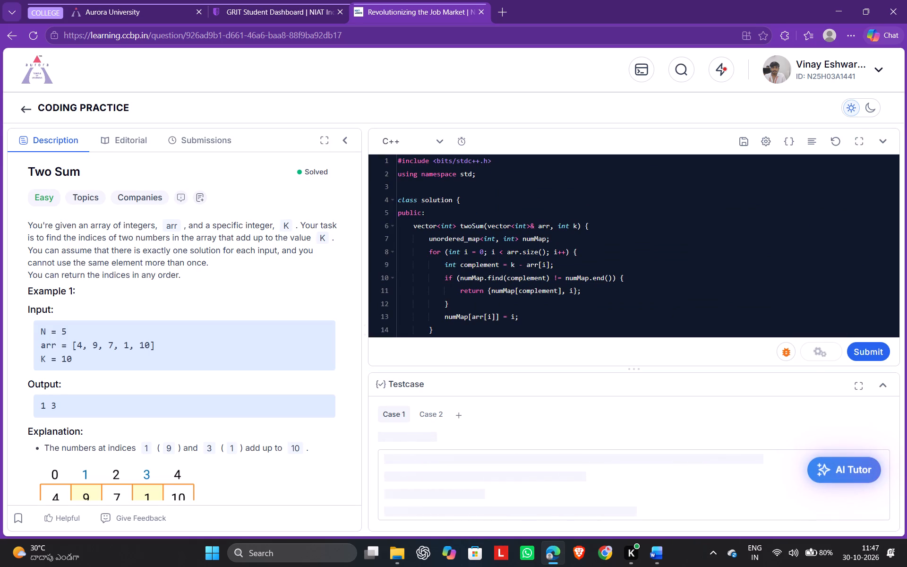
scroll(685, 425, "down", 4)
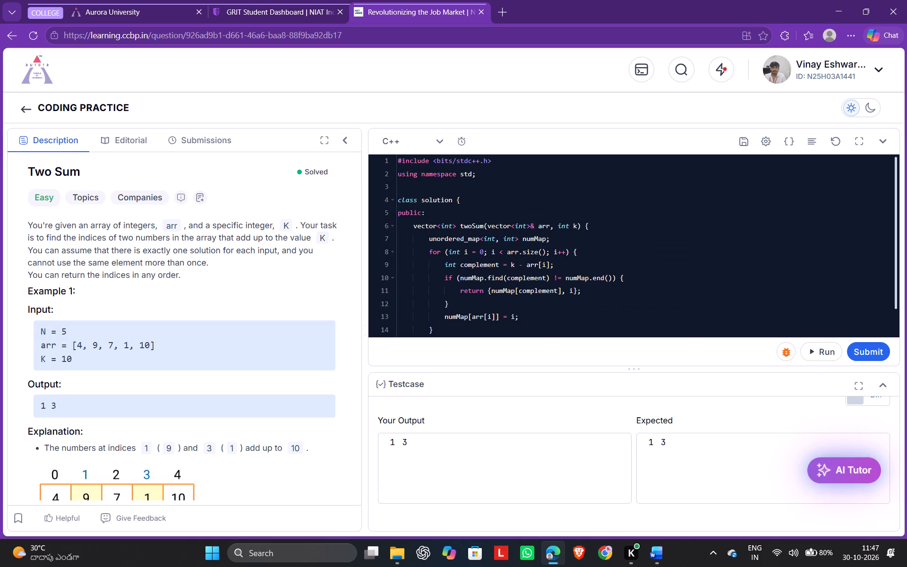
key("shift+super+s")
left_click(428, 23)
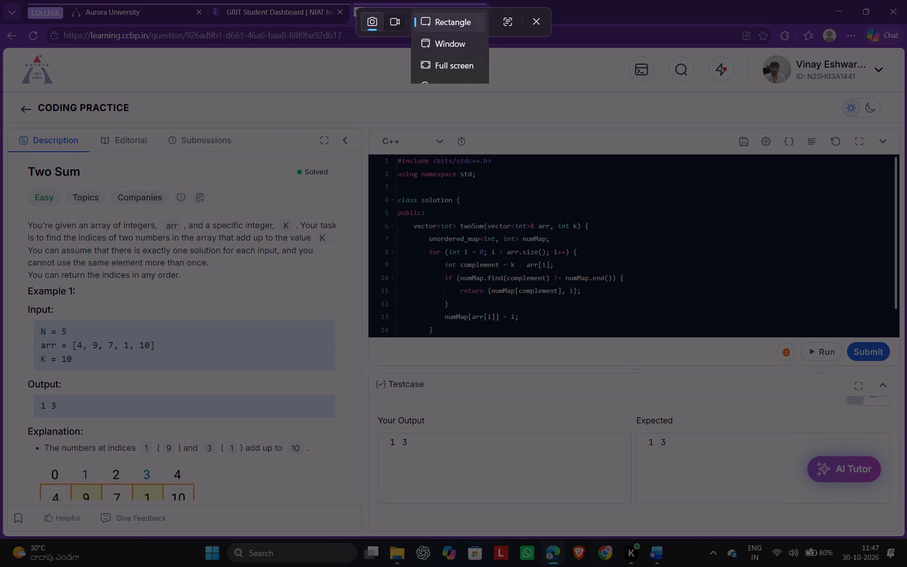
left_click(437, 61)
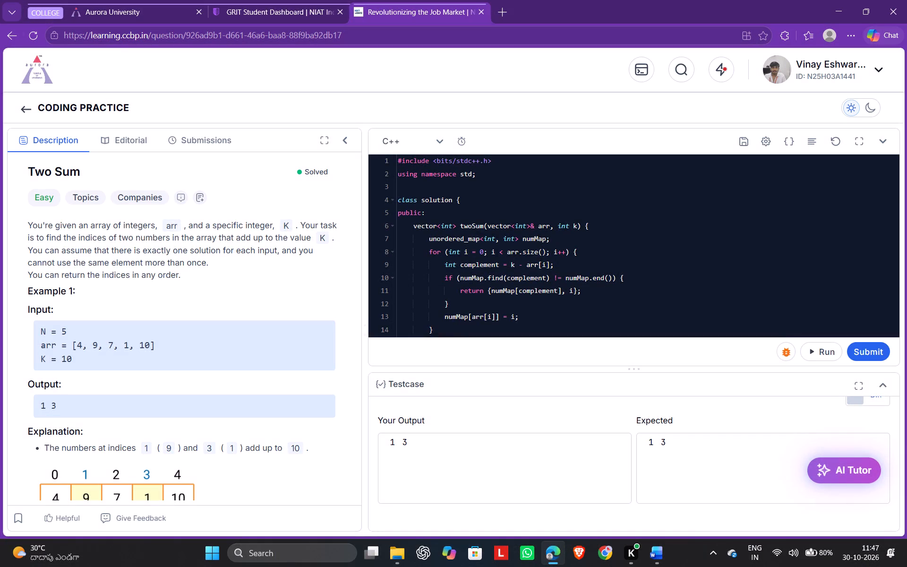
Switch to Word, paste the Two Sum screenshot after the Max Pair Sum code, and add the label "CODE:" beneath it.
left_click(654, 547)
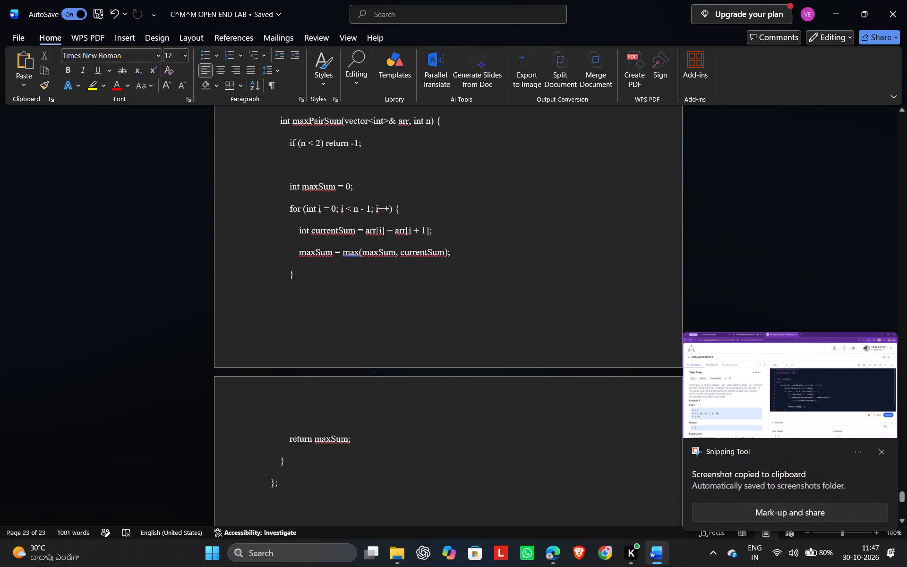
key("ctrl+v")
key("Return")
type("CODE:")
key("shift+Return")
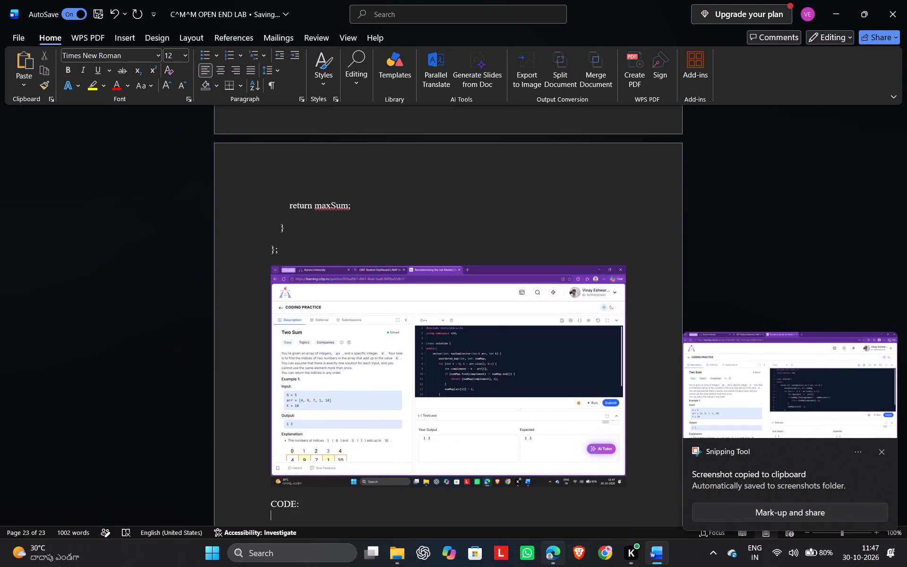
Copy the entire Two Sum C++ solution from Edge and paste it under its "CODE:" label in Word.
double_click(553, 558)
left_click(553, 558)
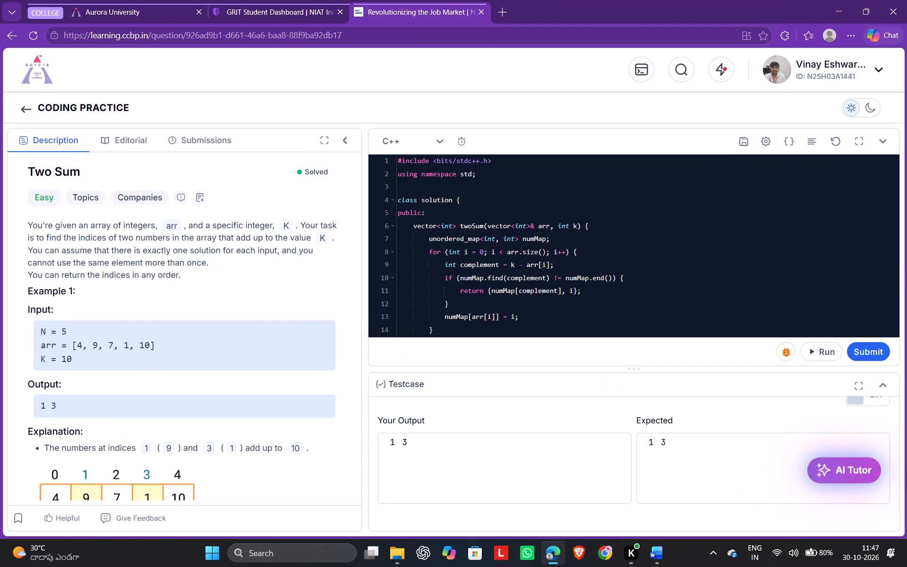
left_click(641, 275)
key("ctrl+a")
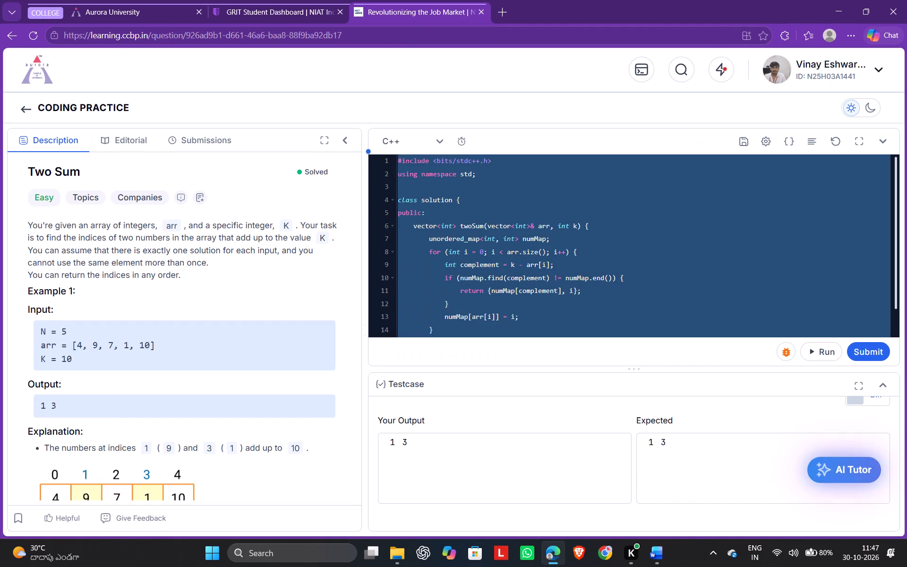
key("ctrl+c")
left_click(656, 548)
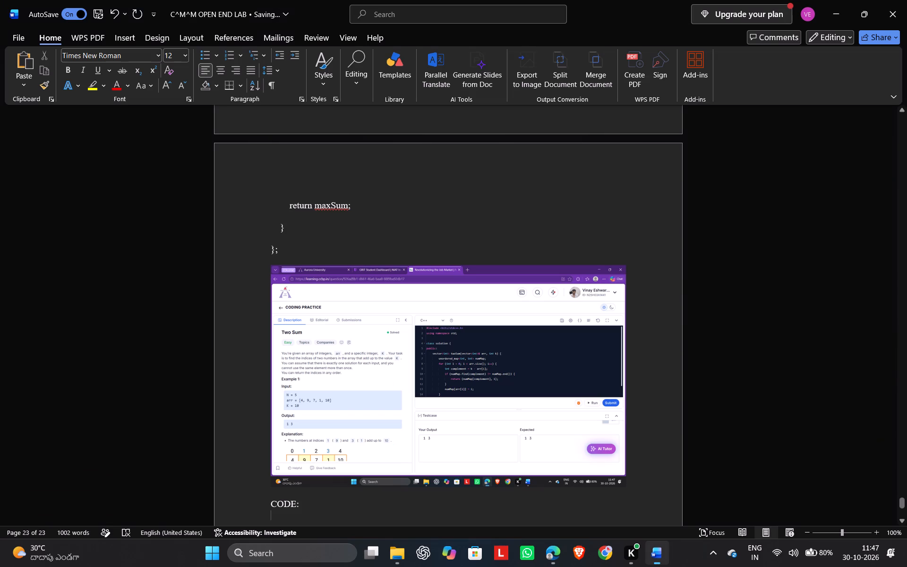
key("ctrl+v")
Review the lab report from the final Two Sum code back to the cover page, checking the screenshots, code and page layout.
scroll(571, 330, "up", 4)
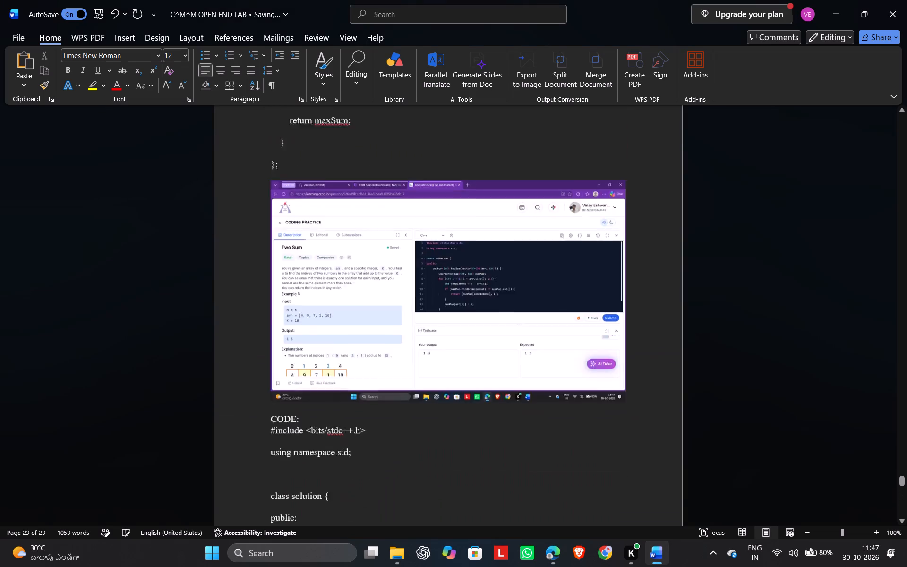
scroll(571, 330, "up", 20)
scroll(571, 330, "up", 12)
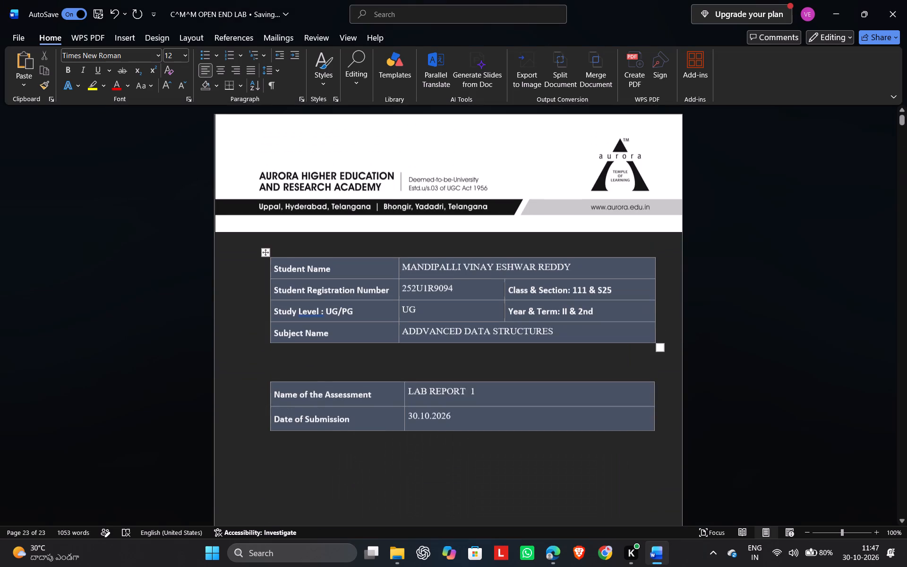
scroll(571, 330, "down", 20)
scroll(571, 330, "down", 2)
scroll(571, 330, "down", 20)
scroll(571, 330, "down", 1)
scroll(571, 330, "up", 1)
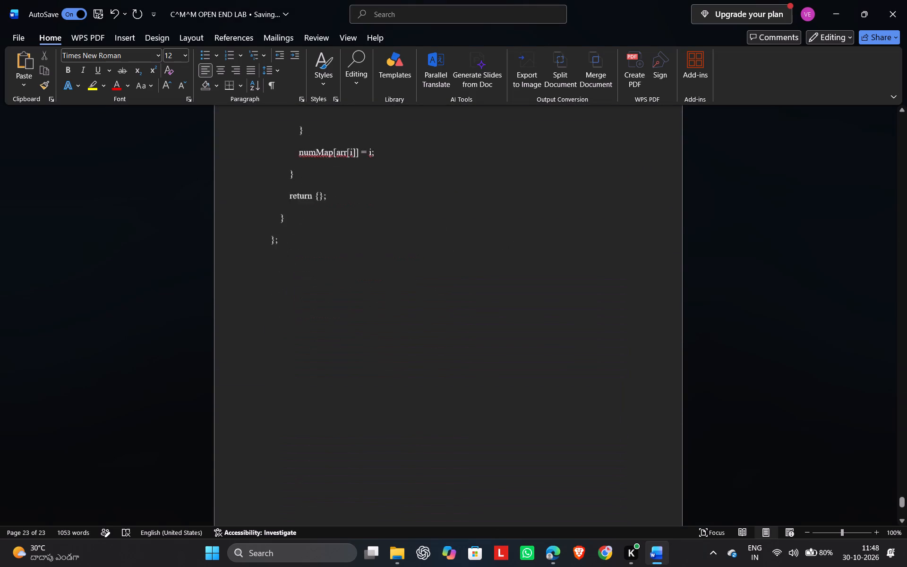
scroll(571, 330, "up", 5)
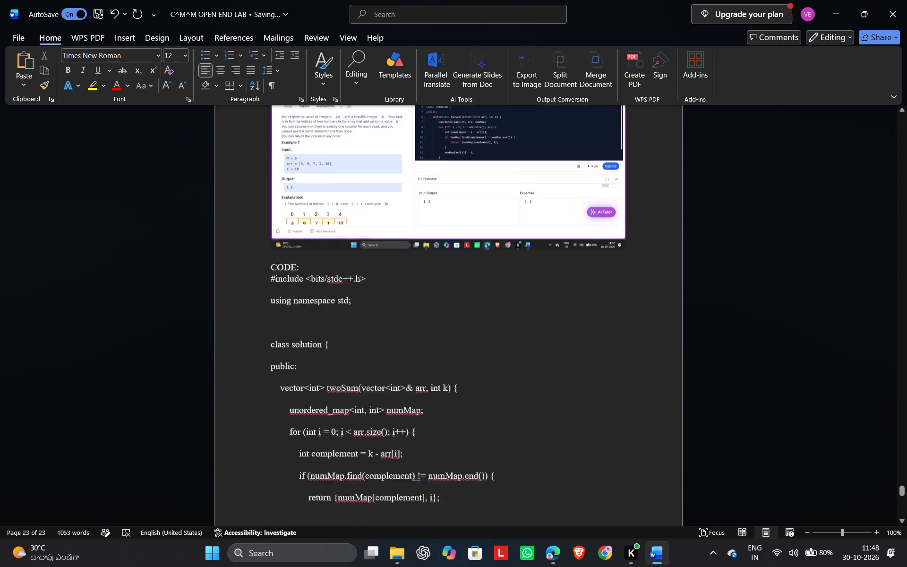
scroll(571, 330, "up", 5)
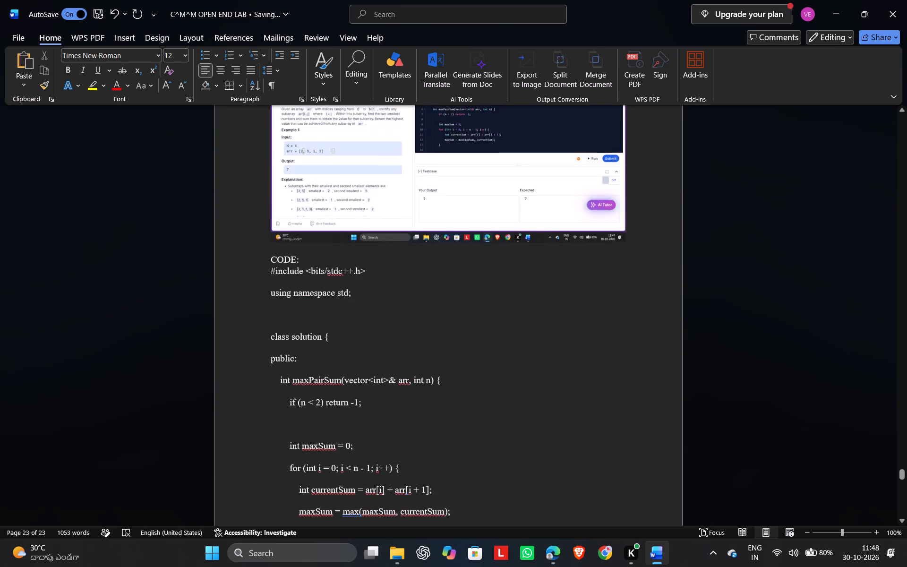
scroll(571, 330, "up", 5)
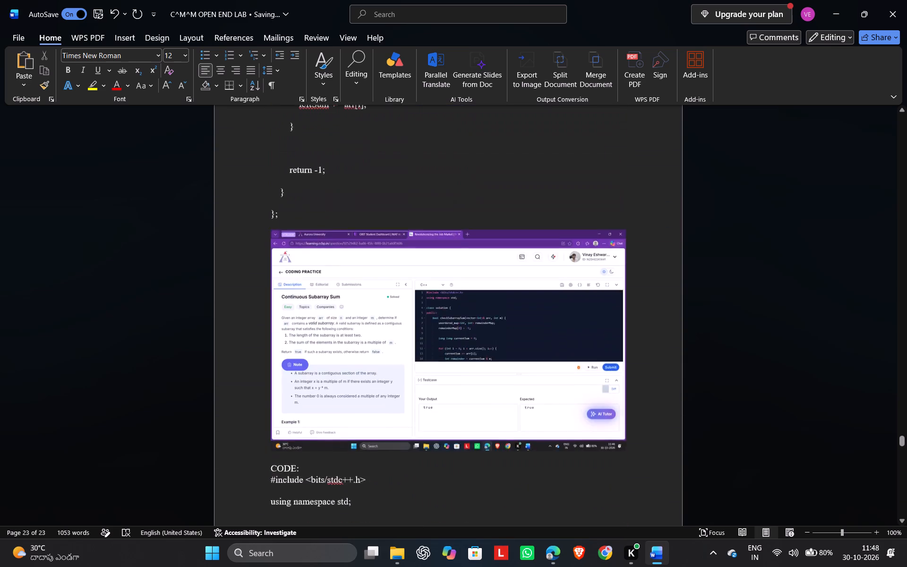
scroll(571, 330, "up", 5)
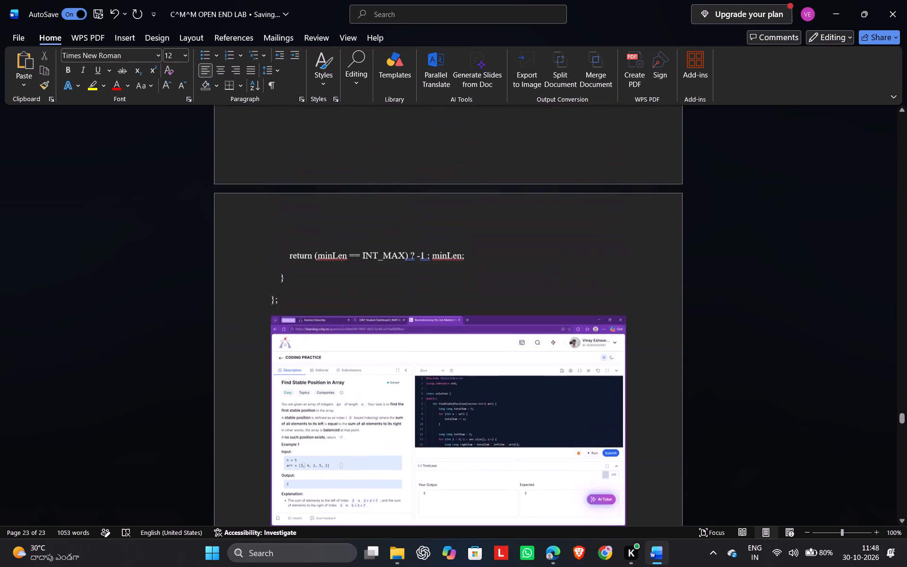
scroll(571, 330, "up", 5)
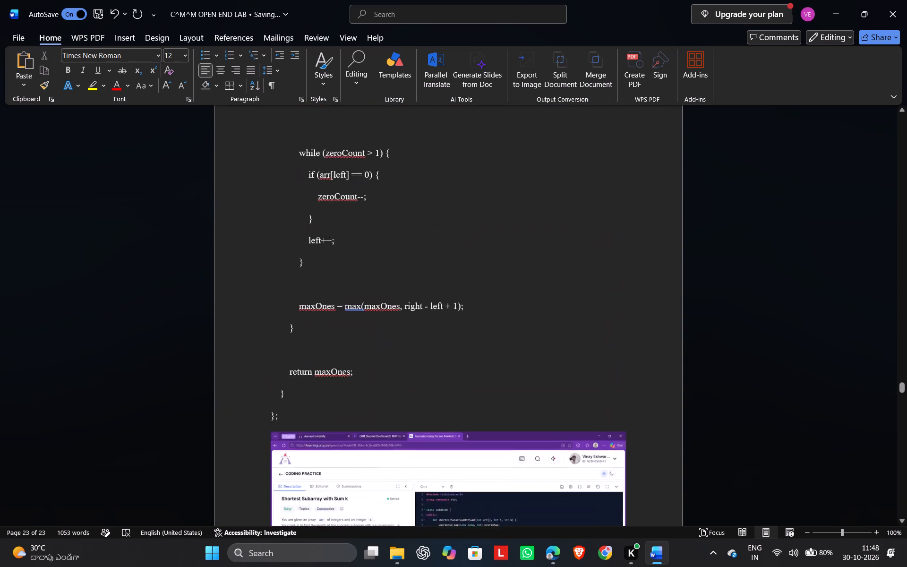
scroll(571, 330, "up", 5)
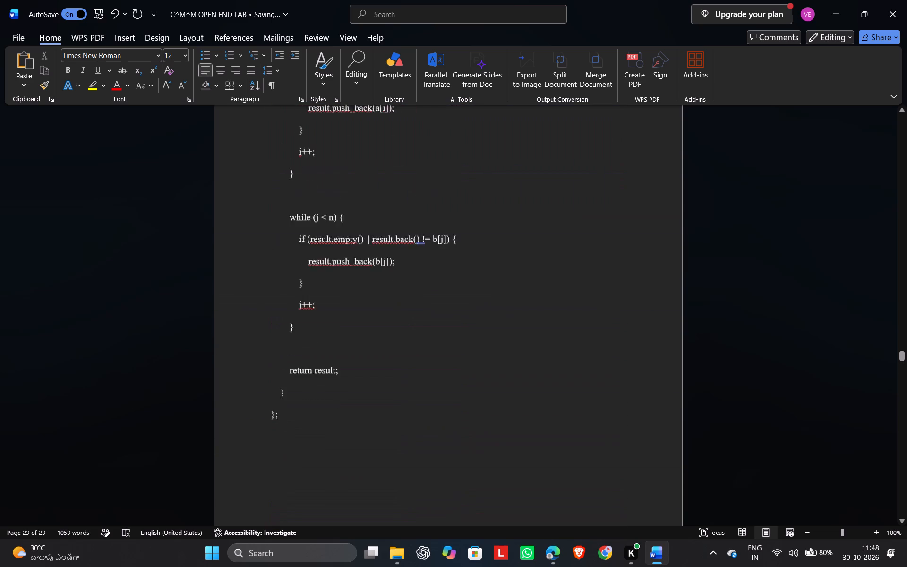
scroll(571, 330, "up", 5)
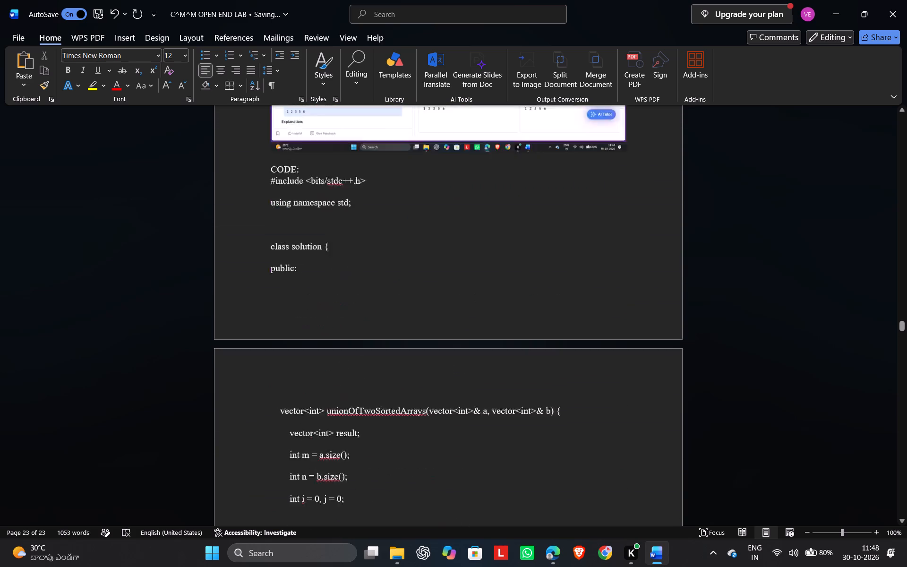
scroll(571, 330, "up", 4)
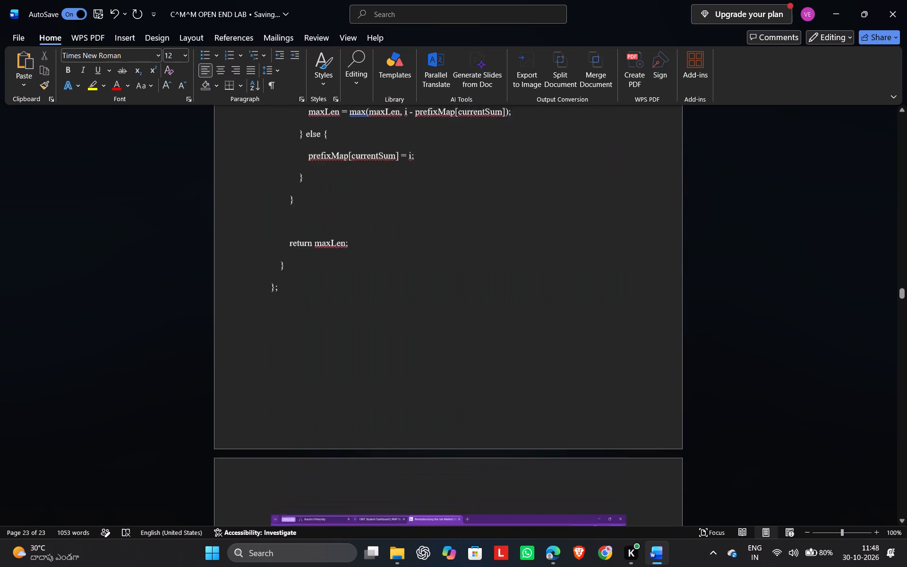
scroll(571, 330, "down", 2)
scroll(571, 330, "up", 3)
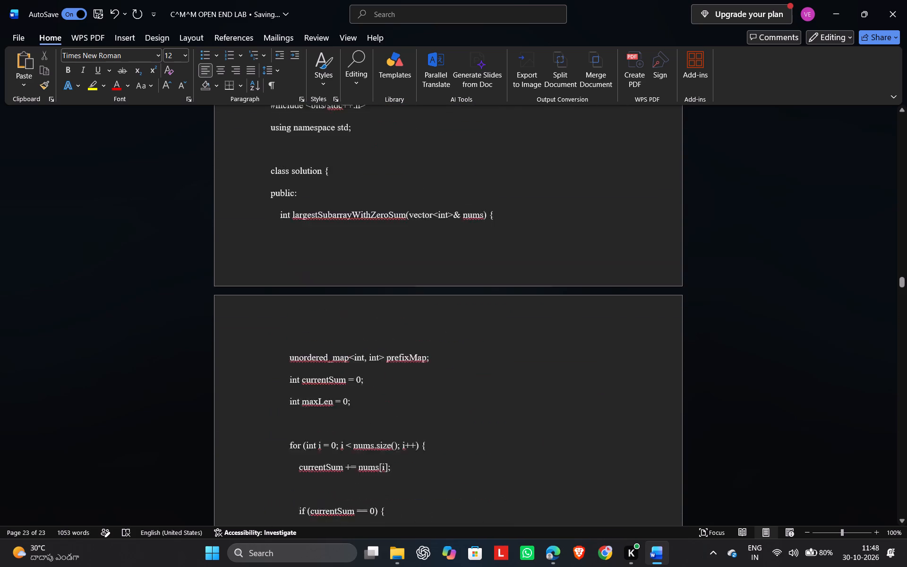
scroll(571, 330, "up", 4)
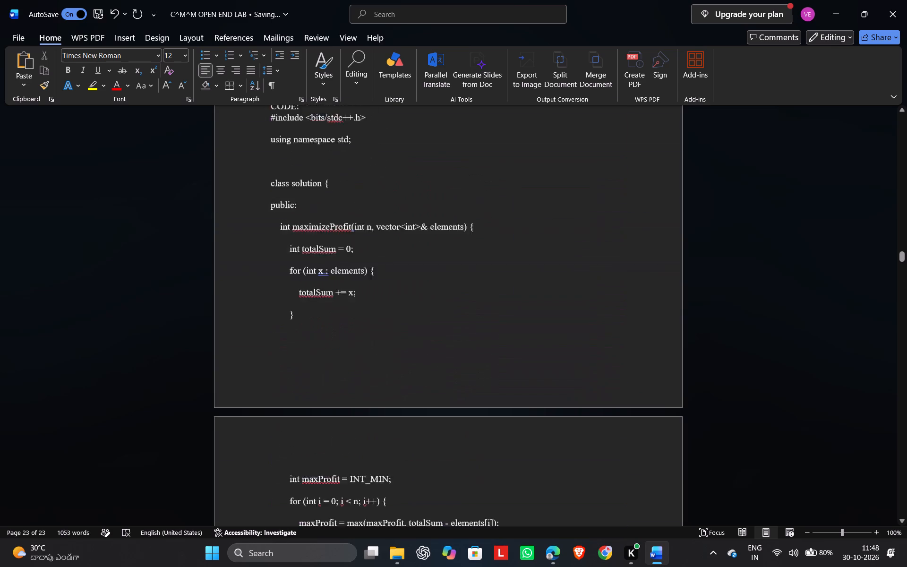
scroll(571, 330, "up", 5)
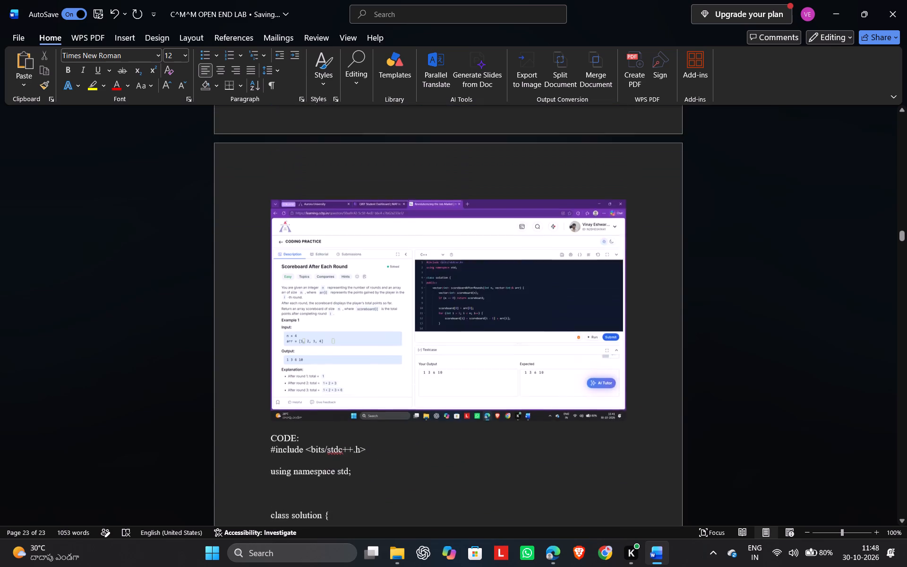
scroll(571, 330, "up", 6)
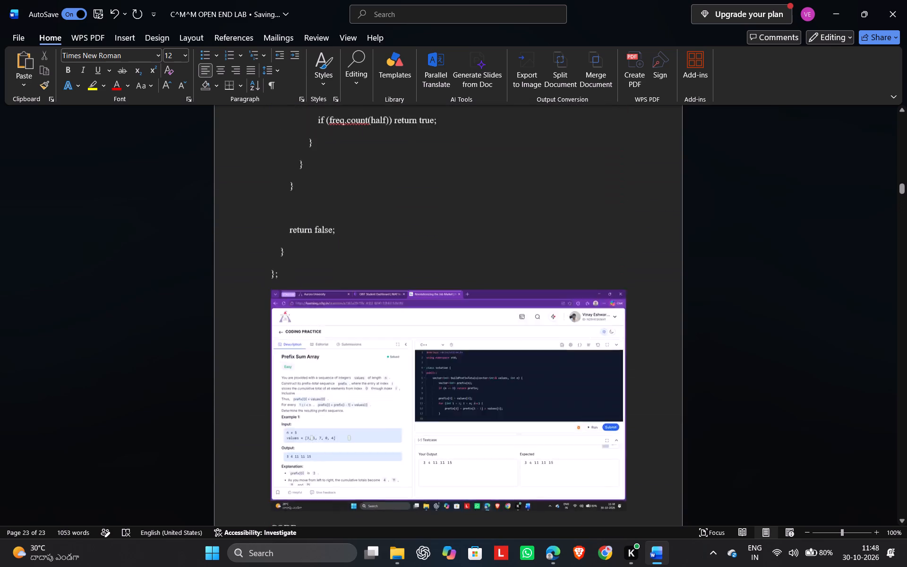
scroll(571, 330, "up", 4)
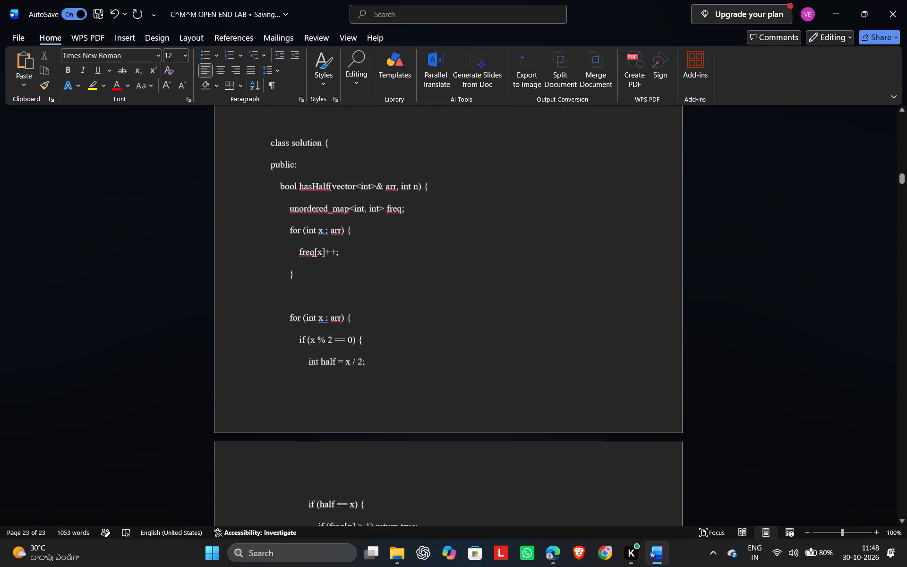
scroll(571, 330, "up", 3)
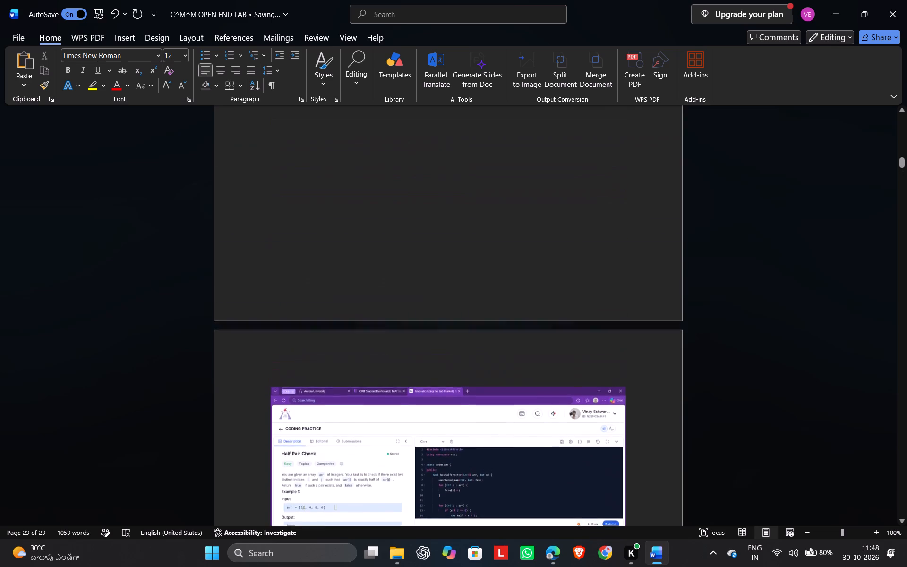
scroll(571, 330, "up", 3)
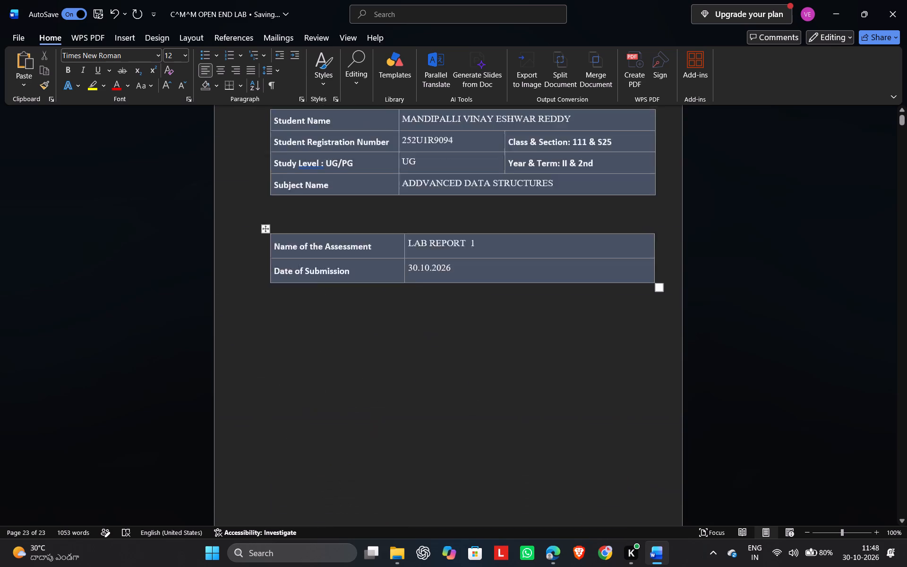
scroll(571, 330, "up", 1)
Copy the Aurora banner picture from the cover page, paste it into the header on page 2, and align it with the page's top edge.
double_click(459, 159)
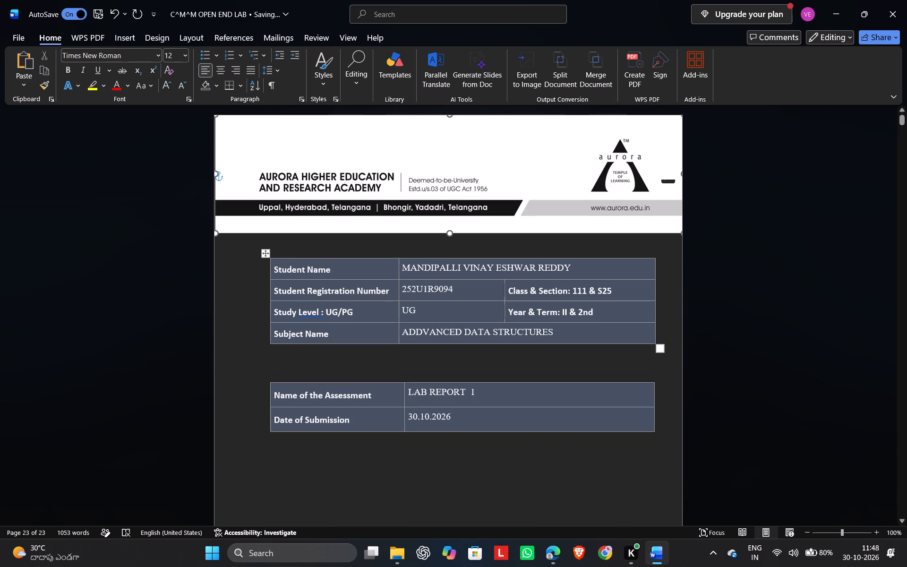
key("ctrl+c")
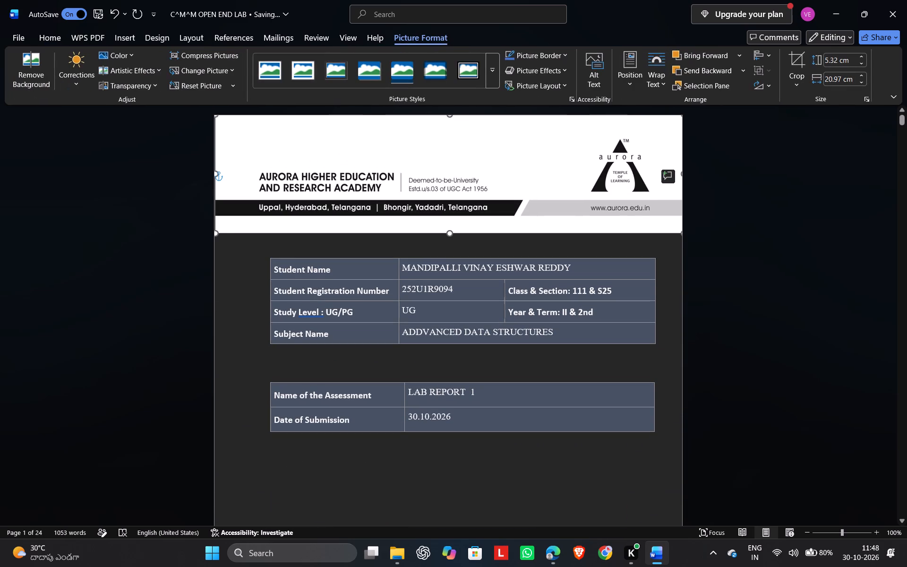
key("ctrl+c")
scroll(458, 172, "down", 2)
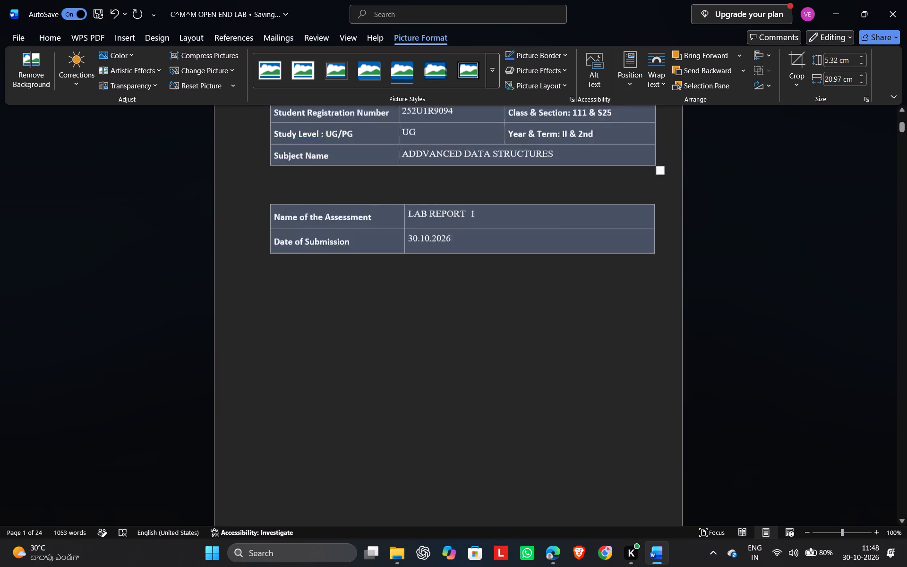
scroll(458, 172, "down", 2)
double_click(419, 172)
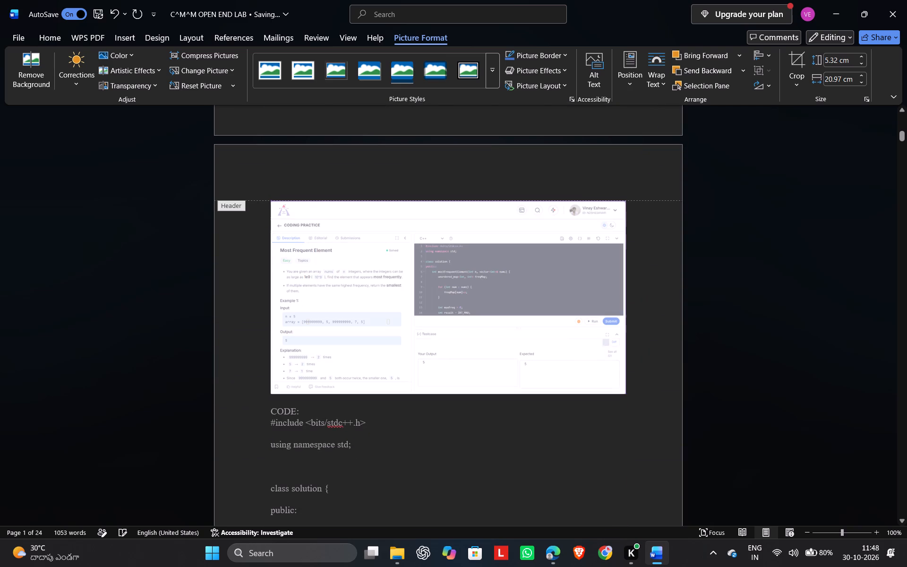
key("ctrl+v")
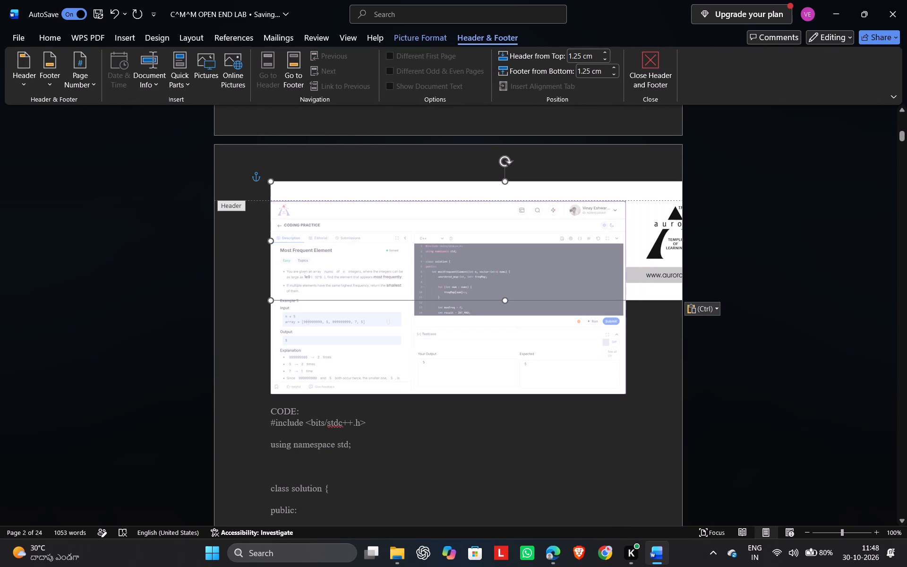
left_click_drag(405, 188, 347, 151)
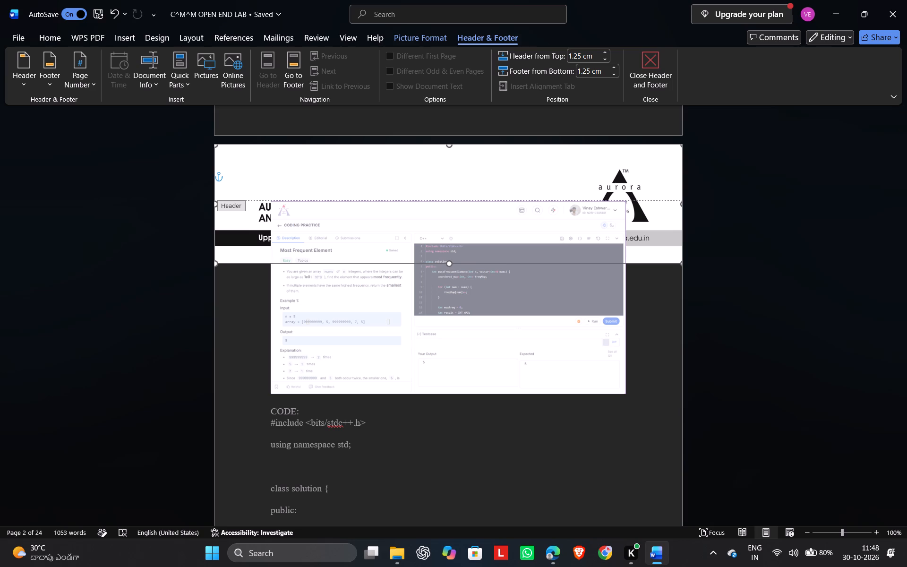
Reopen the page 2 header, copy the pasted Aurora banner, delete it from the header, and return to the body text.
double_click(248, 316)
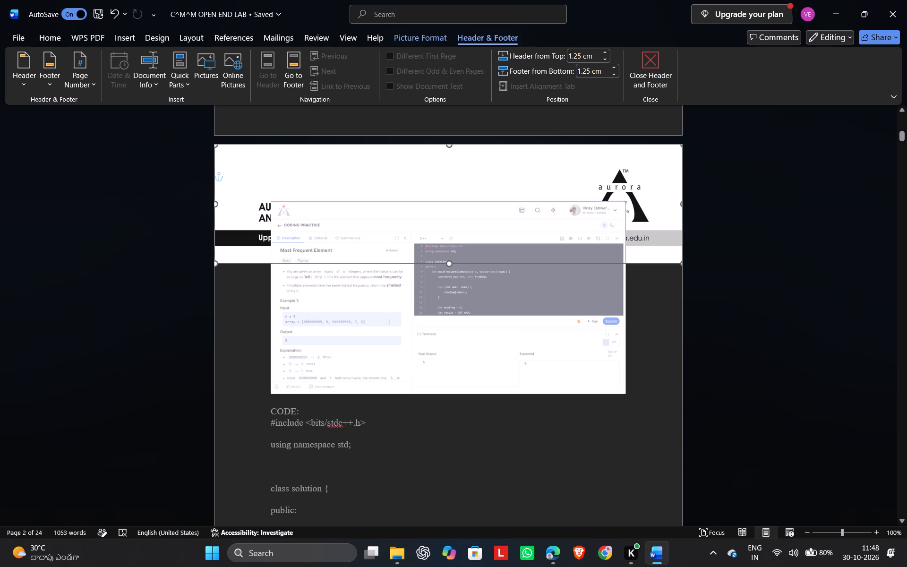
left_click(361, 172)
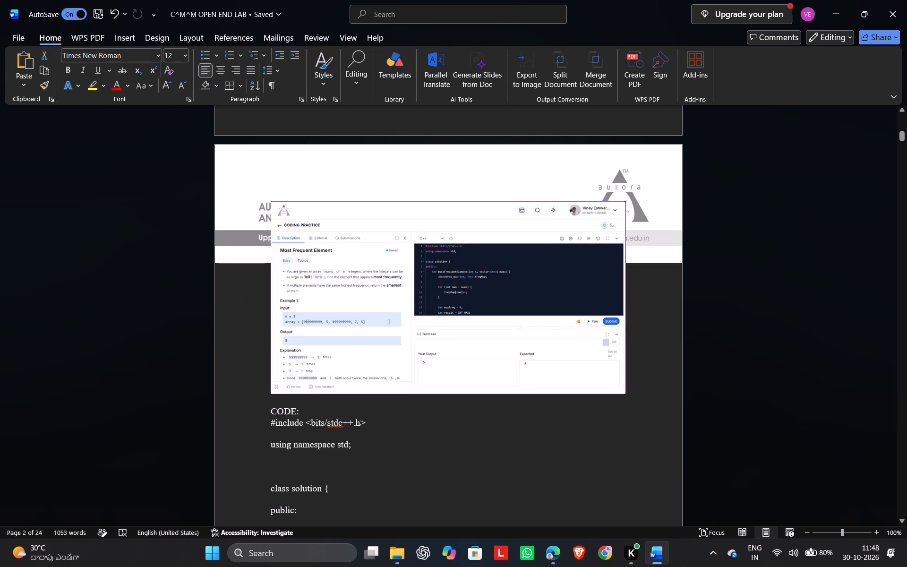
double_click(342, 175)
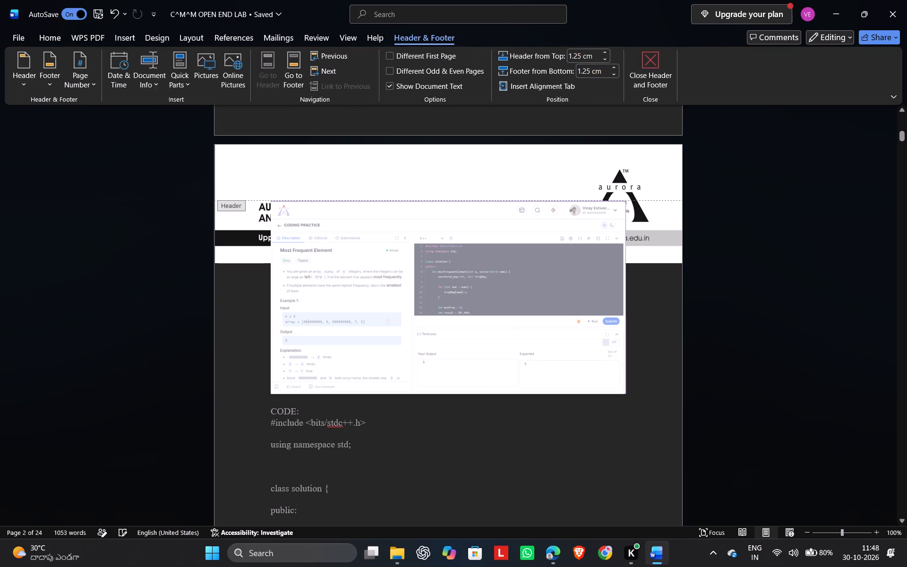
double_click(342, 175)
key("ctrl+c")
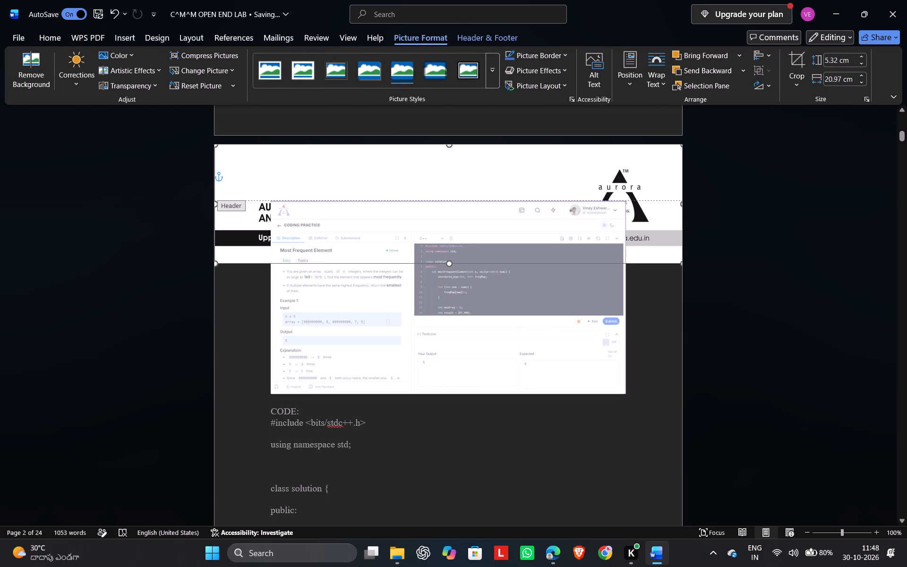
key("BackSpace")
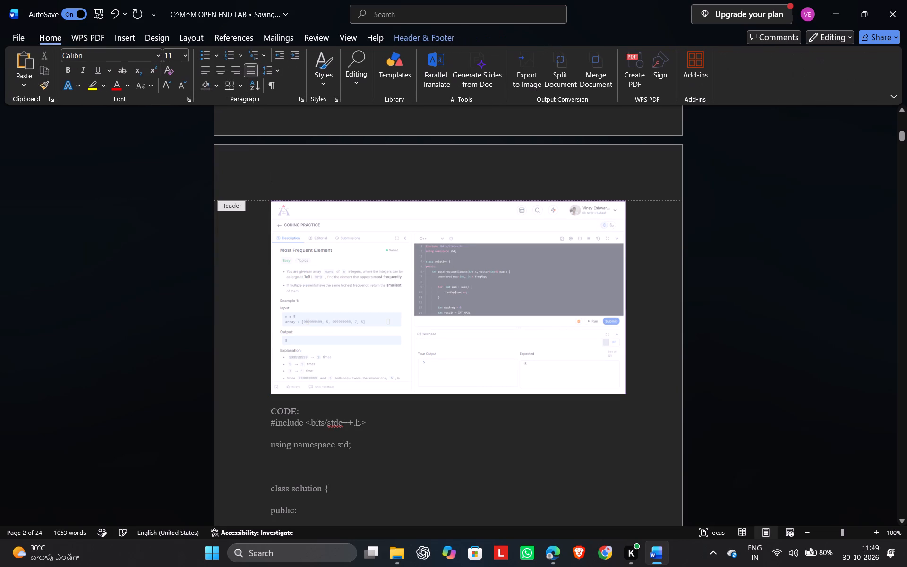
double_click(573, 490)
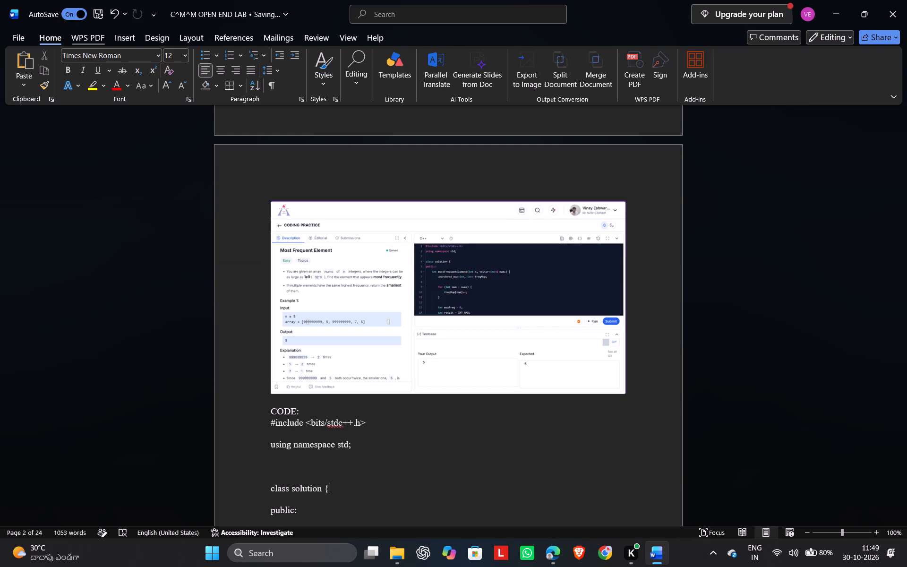
Close the lab report in Word and bring the TERM 1 folder window to the front in File Explorer.
left_click(906, 0)
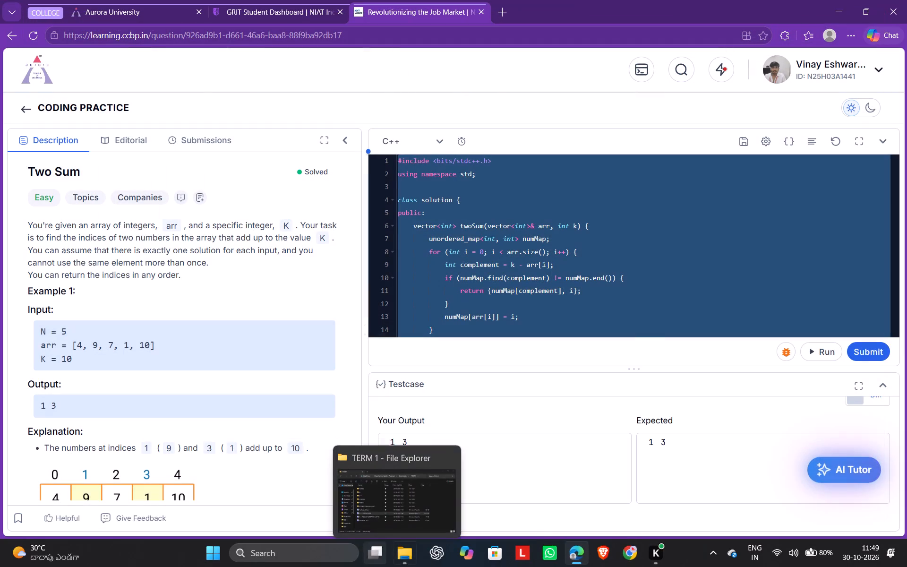
left_click(402, 544)
left_click(398, 545)
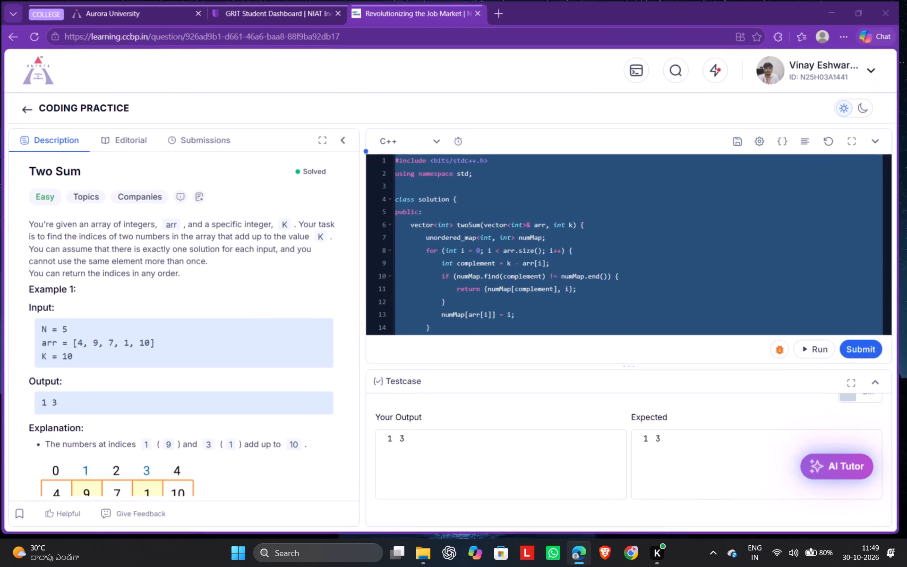
left_click(428, 550)
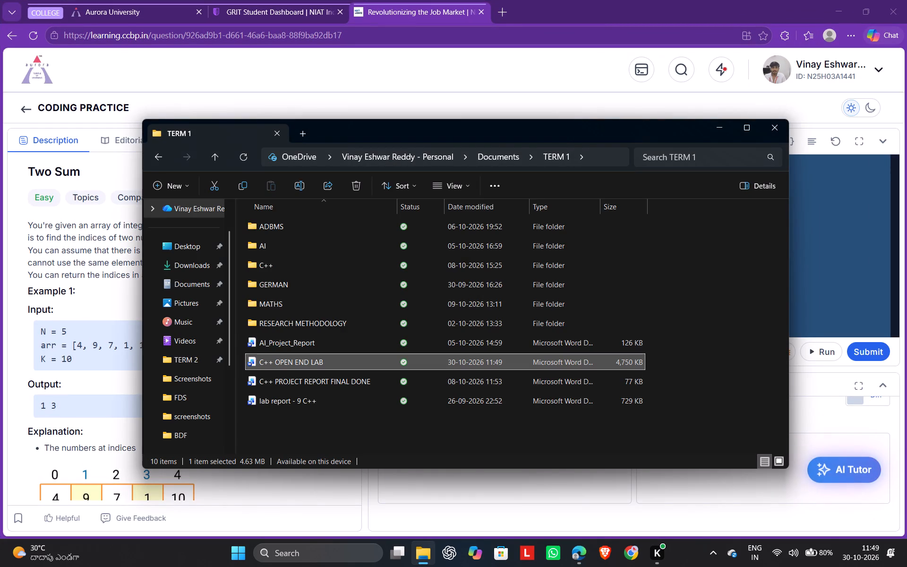
Reopen the C++ OPEN END LAB document from the TERM 1 folder, check its cover and code pages, and close it.
double_click(347, 361)
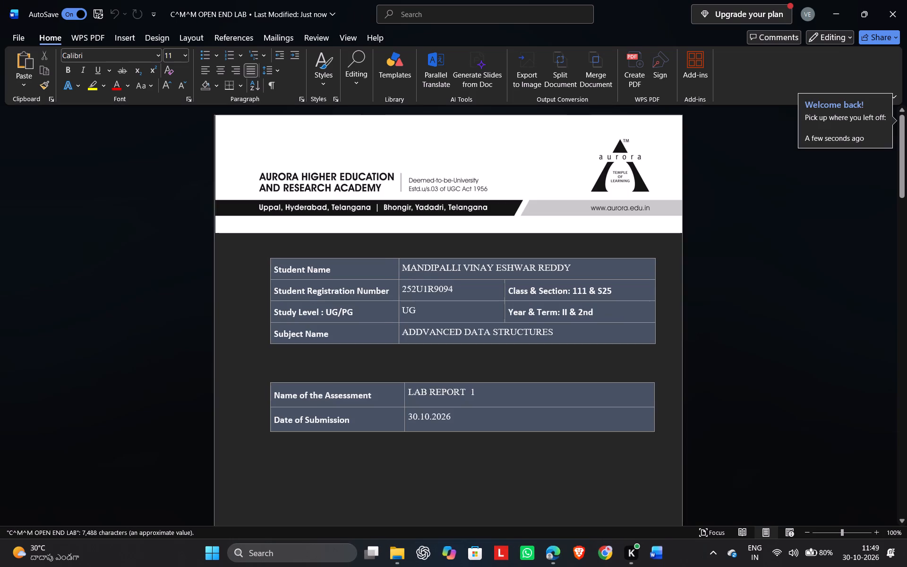
scroll(647, 349, "down", 4)
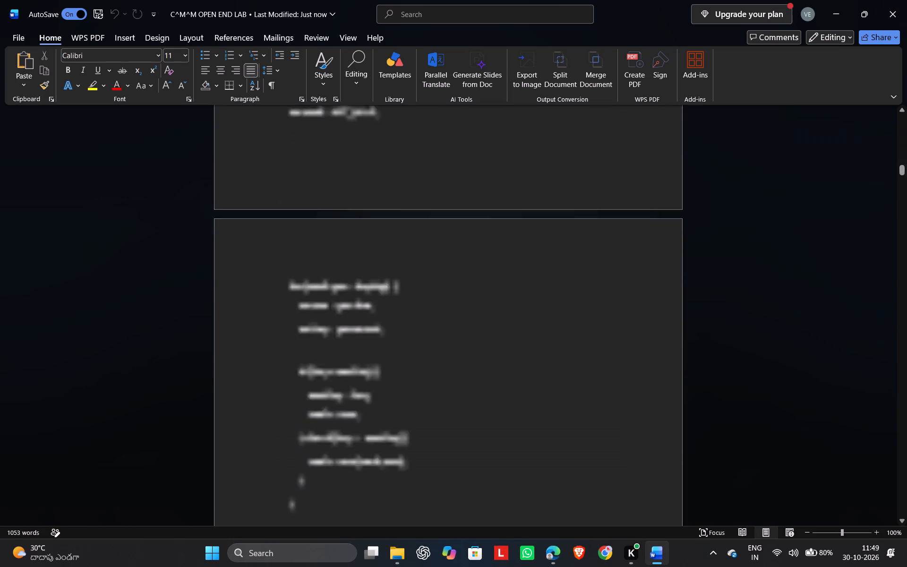
scroll(647, 349, "down", 16)
left_click(906, 0)
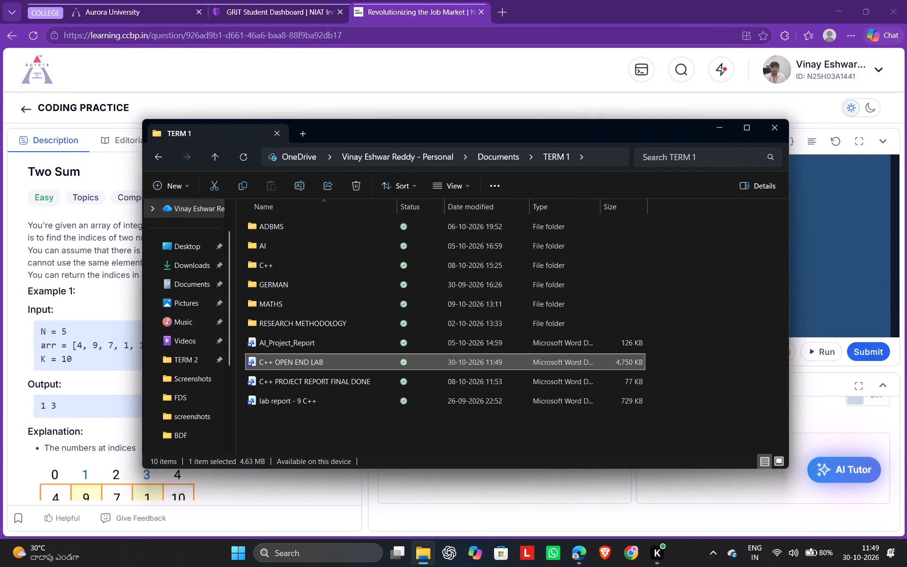
Rename the C++ OPEN END LAB document in the TERM 1 folder as ADS LAB REPORT 1.
right_click(343, 363)
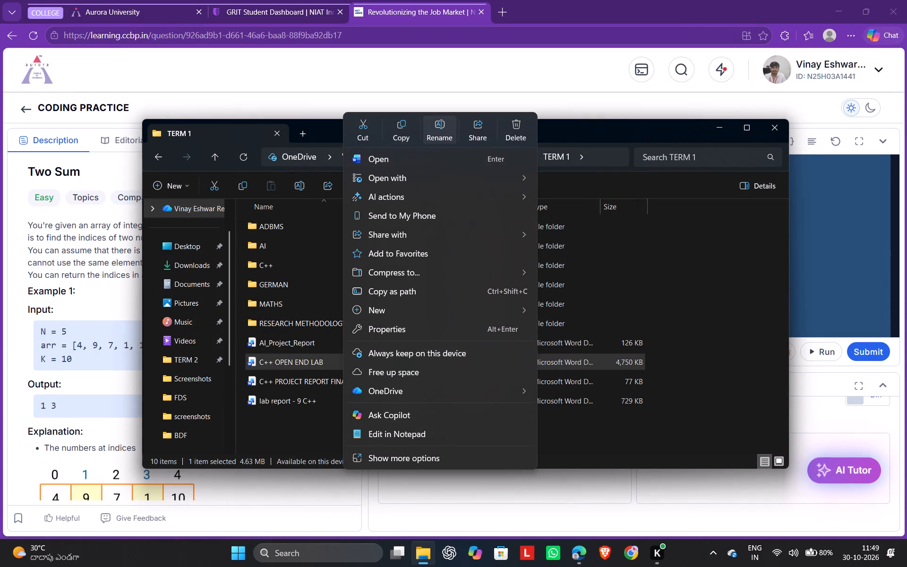
left_click(450, 130)
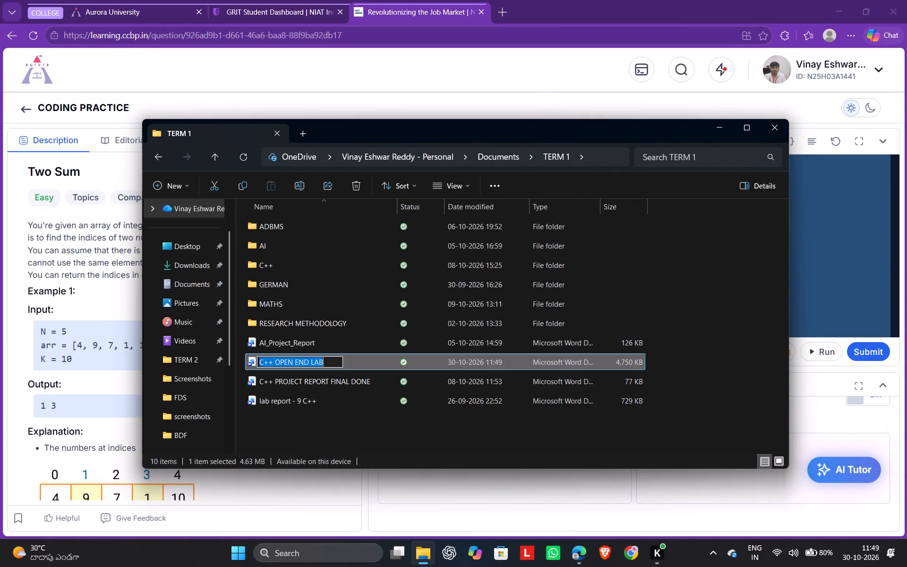
key("BackSpace")
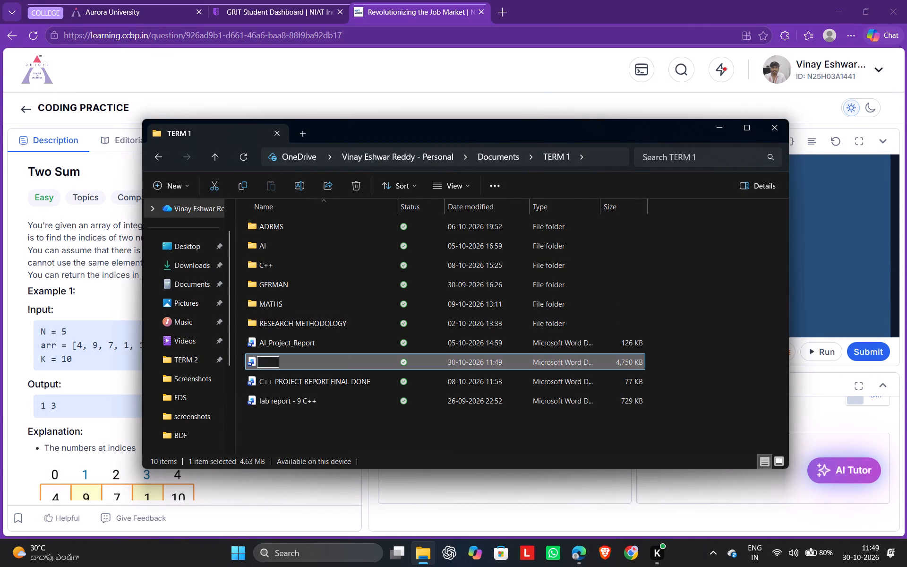
key("a")
type("DS")
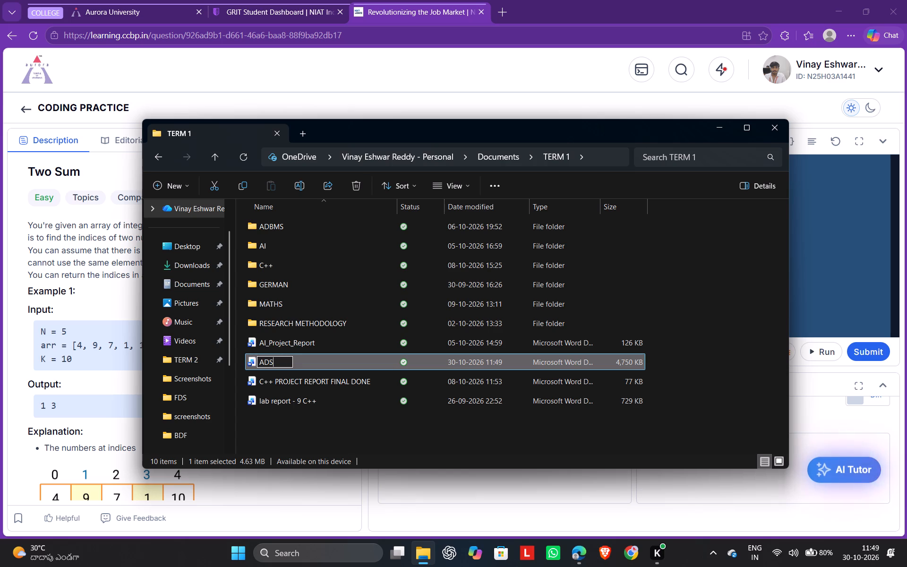
key("space")
type("LAB REPORT")
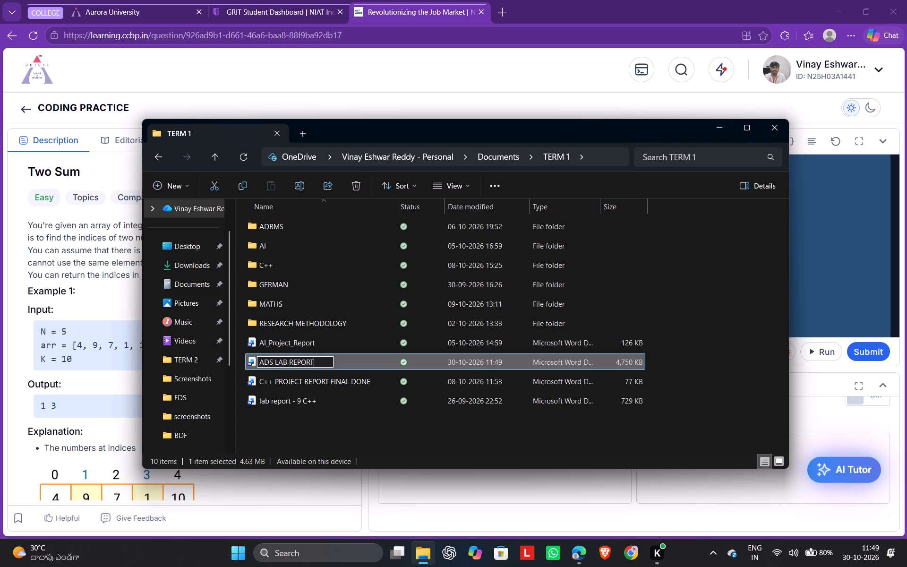
key("space")
type("1")
key("Return")
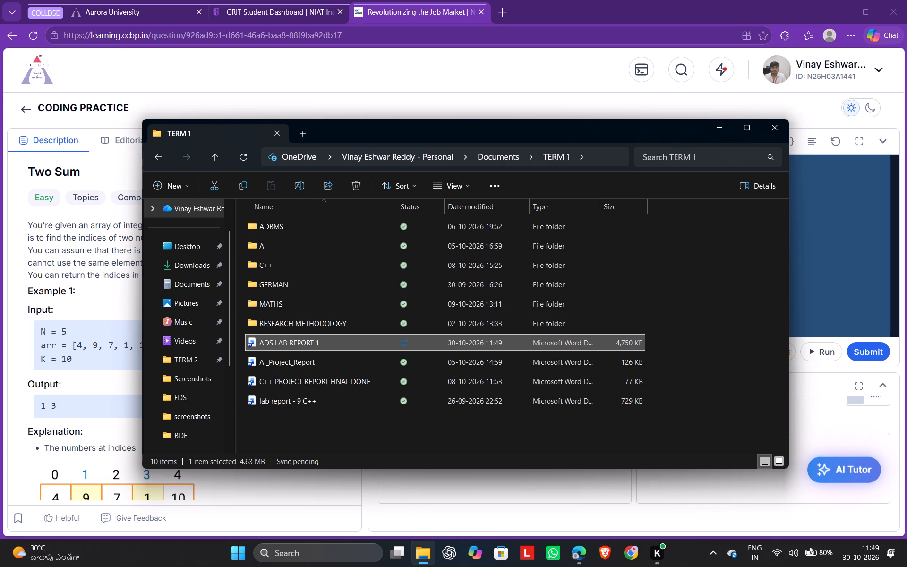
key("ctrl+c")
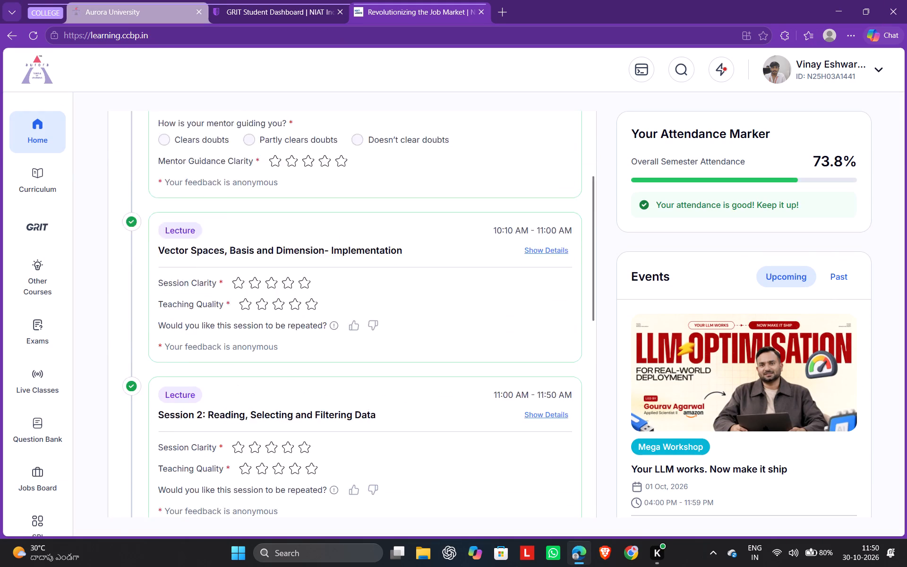
left_click(112, 0)
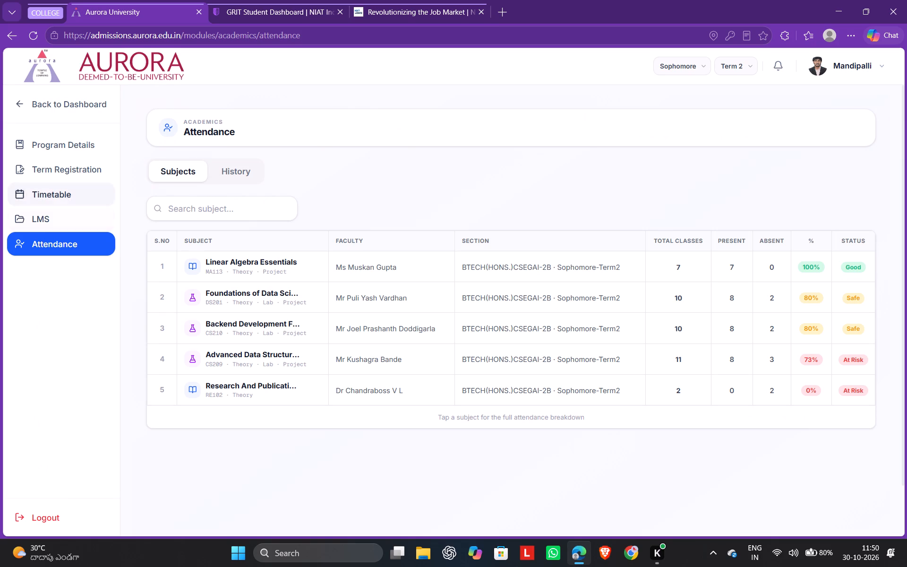
left_click(13, 105)
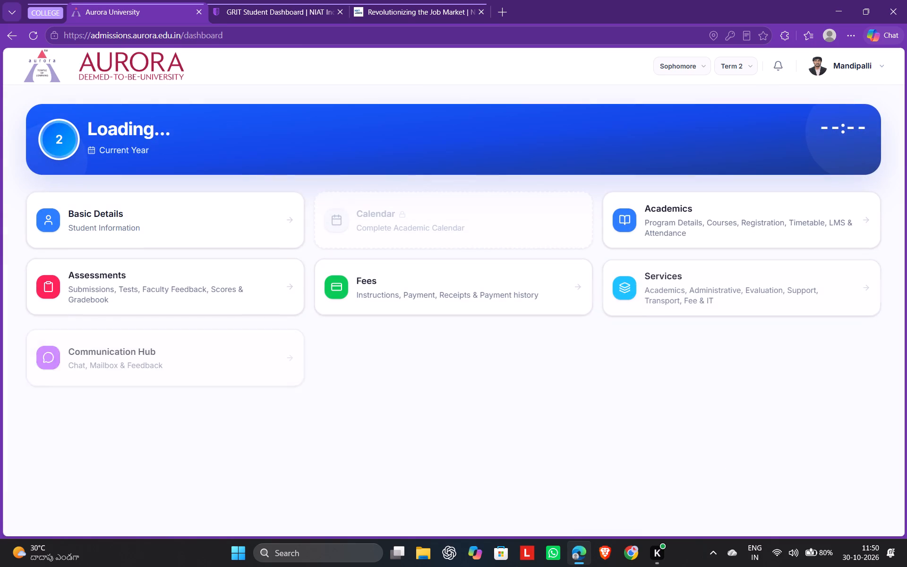
Open the list of assessments for the Advanced Data Structures course in the portal's Assessments section.
left_click(209, 307)
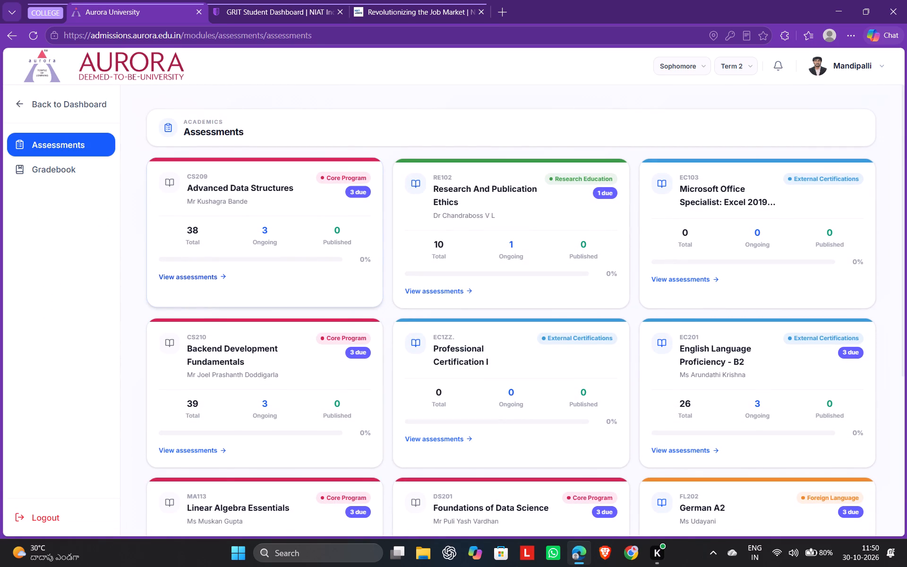
left_click(189, 283)
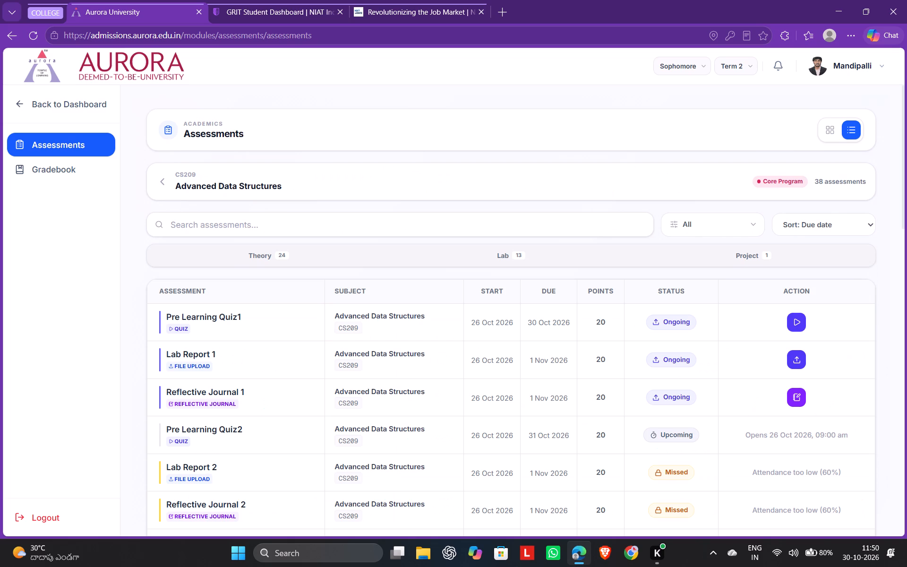